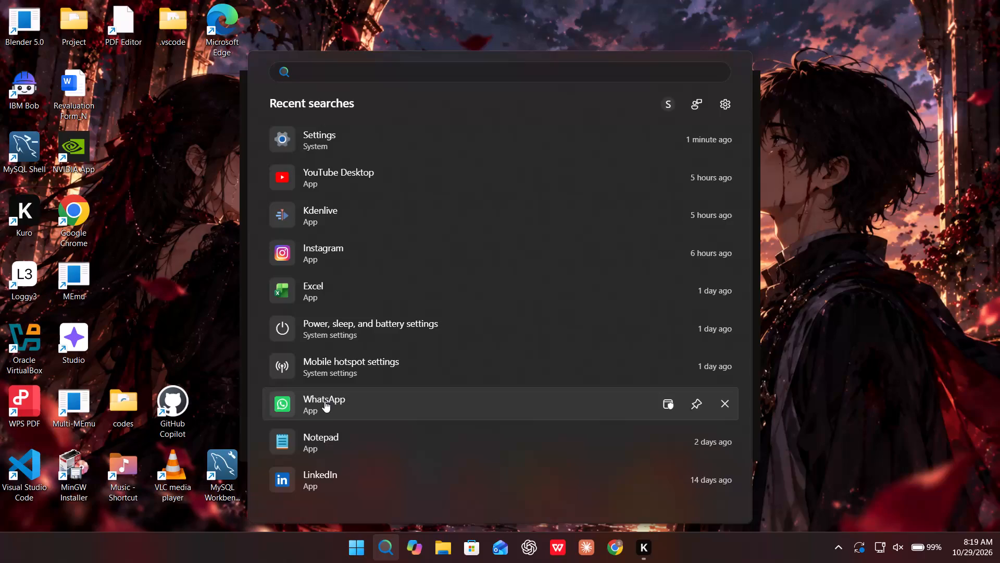
Dismiss the Windows search and open Google Chrome.
click(186, 305)
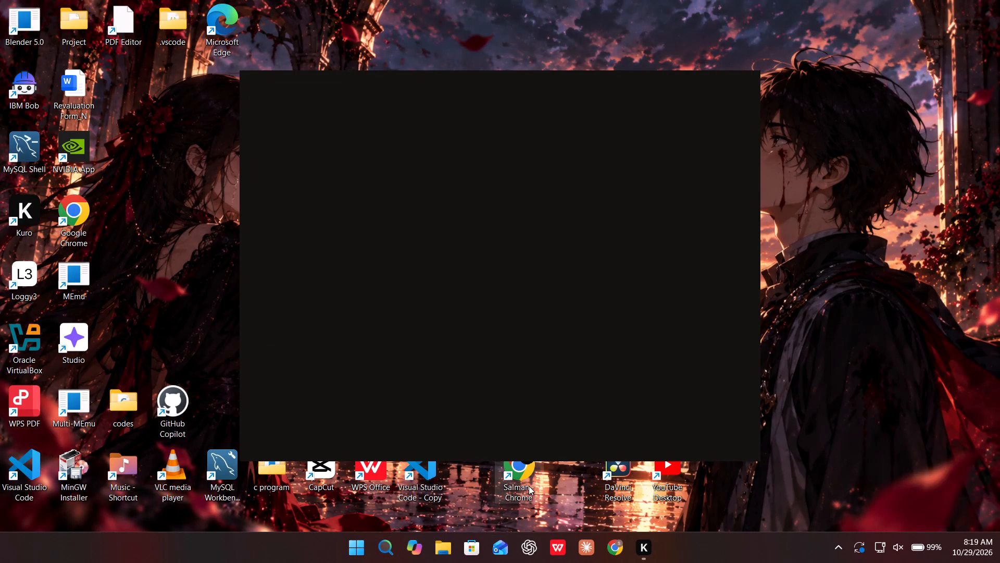
click(603, 557)
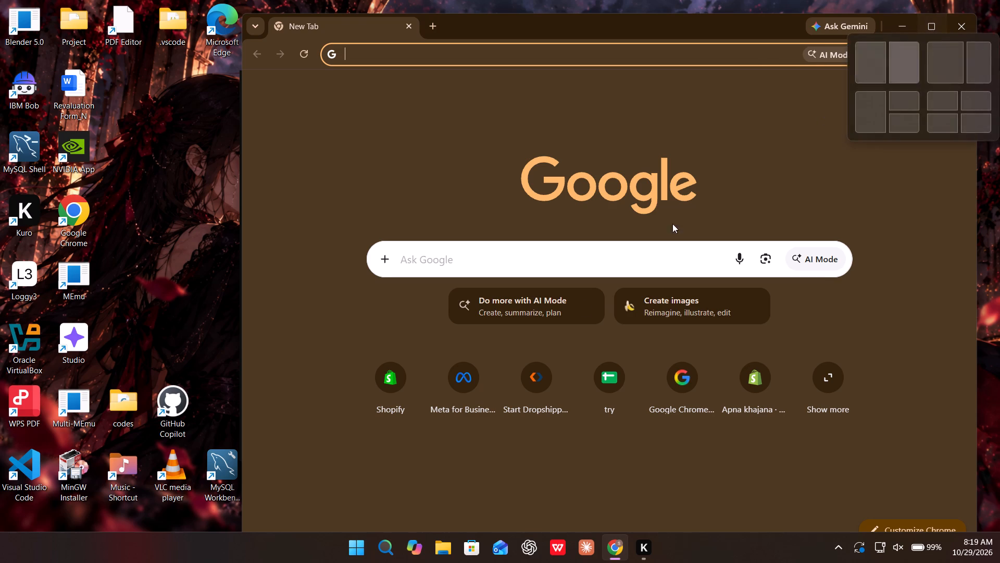
Launch WPS Office to its home page of recent documents.
click(548, 544)
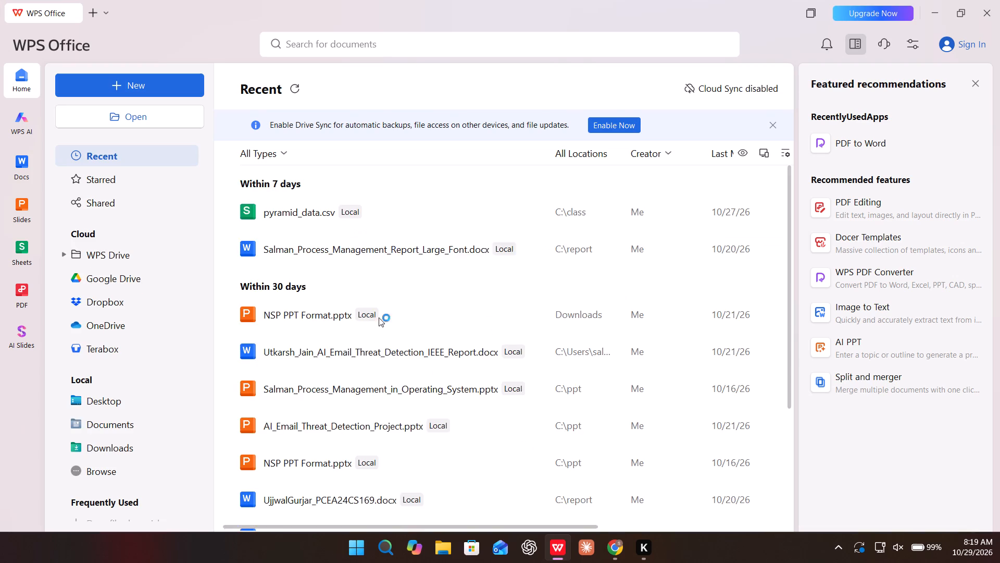
Close the Featured recommendations pane on the WPS Office home page.
click(755, 96)
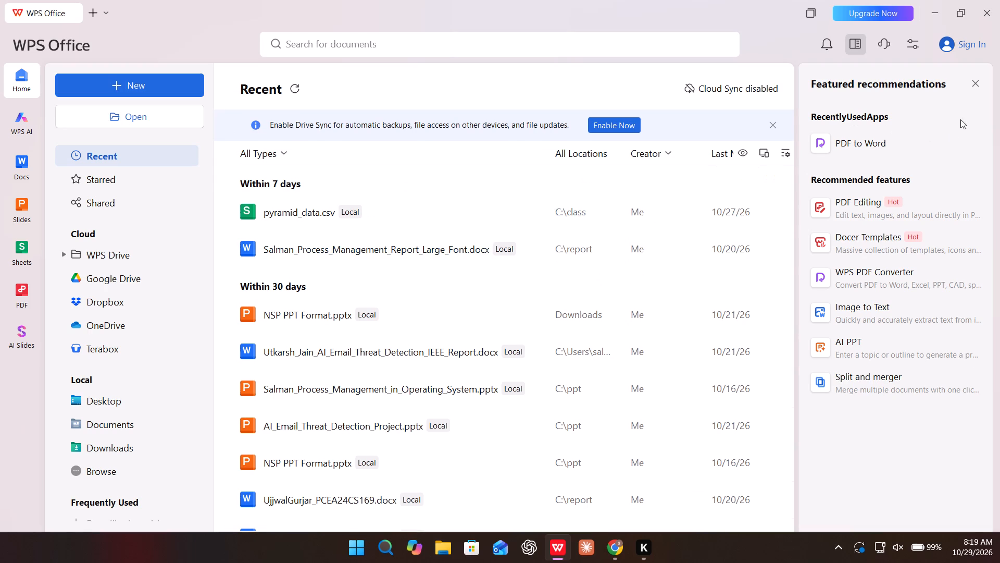
click(981, 77)
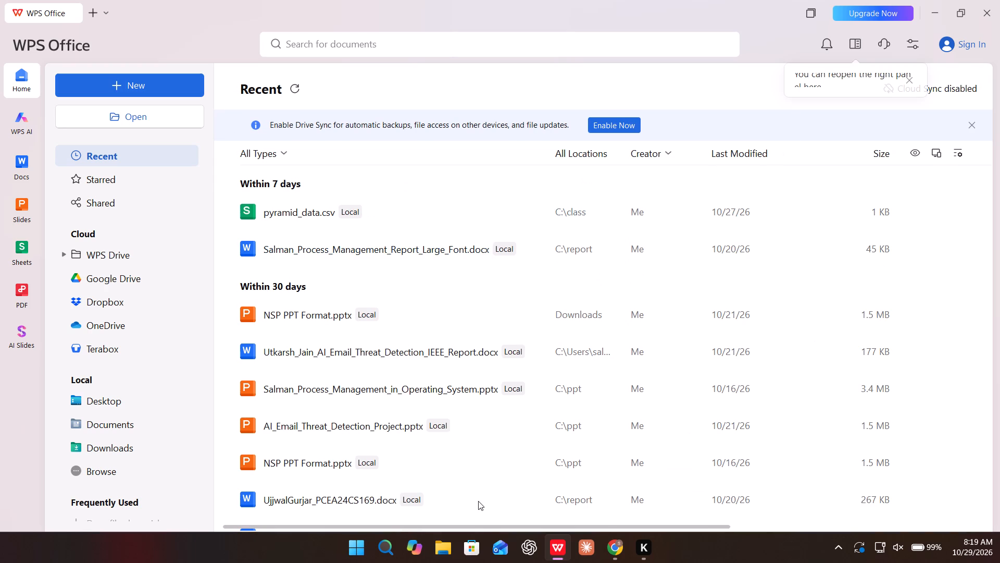
Search Windows for WhatsApp and launch the app.
click(383, 550)
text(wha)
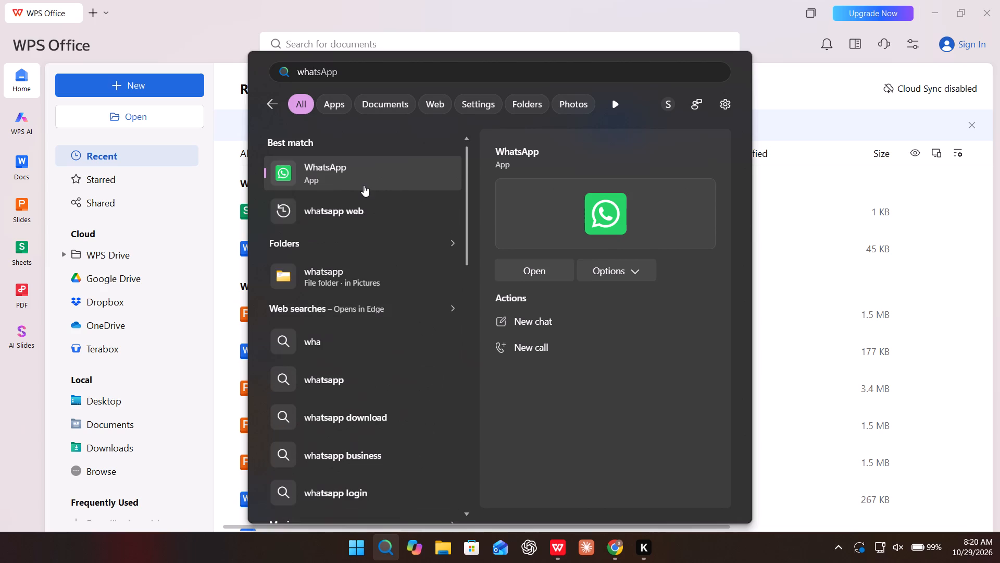
click(364, 185)
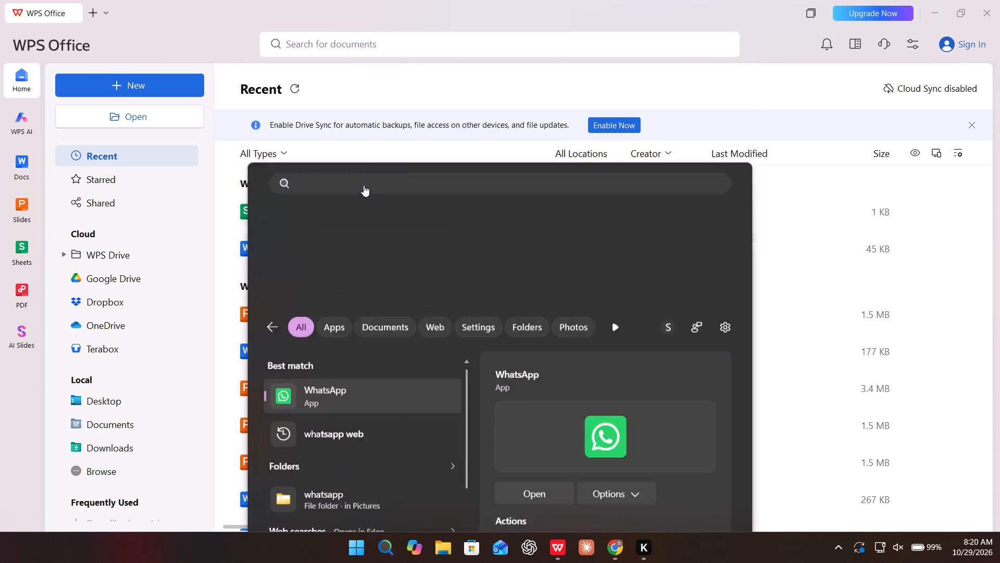
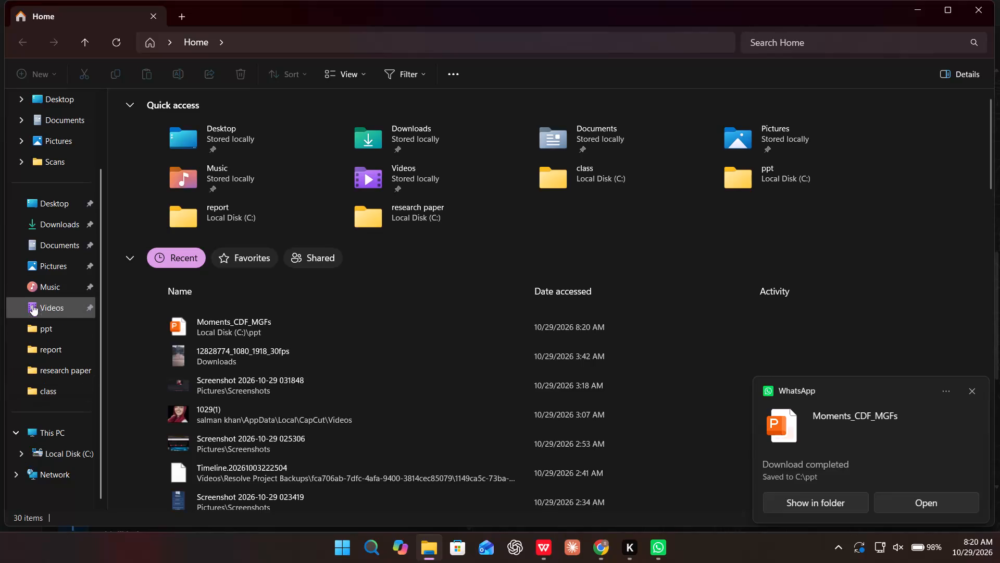
Open the Moments_CDF_MGFs presentation from the ppt folder in WPS Office.
click(39, 318)
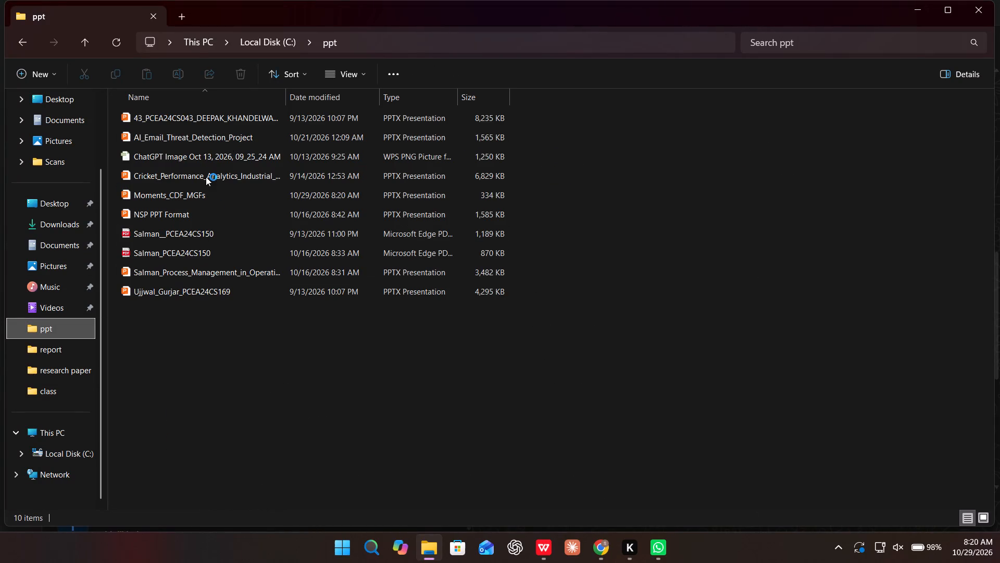
double_click(205, 191)
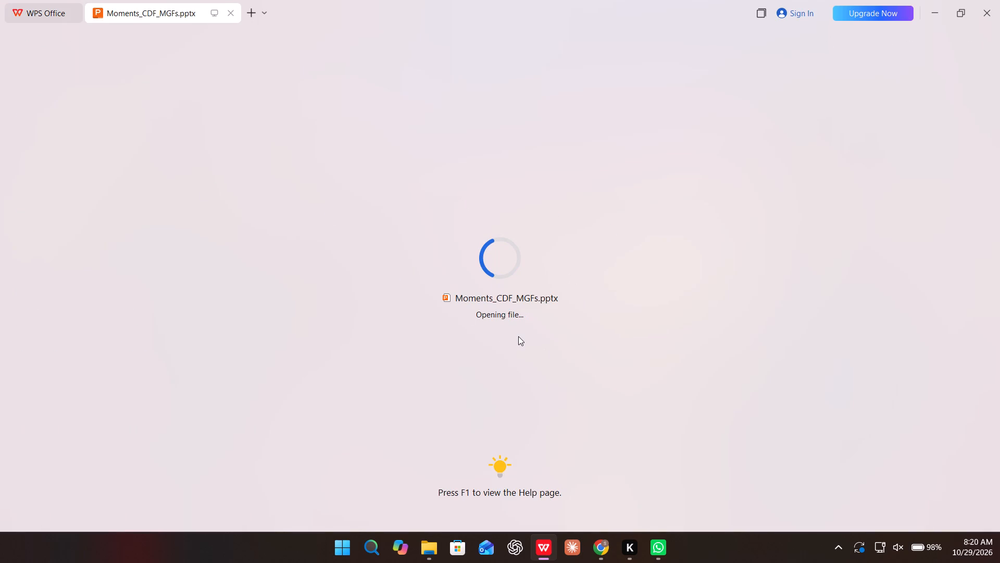
Look through all the slides of the Moments_CDF_MGFs presentation, from the title slide to the Solutions slide and back.
scroll(498, 367, down, 1)
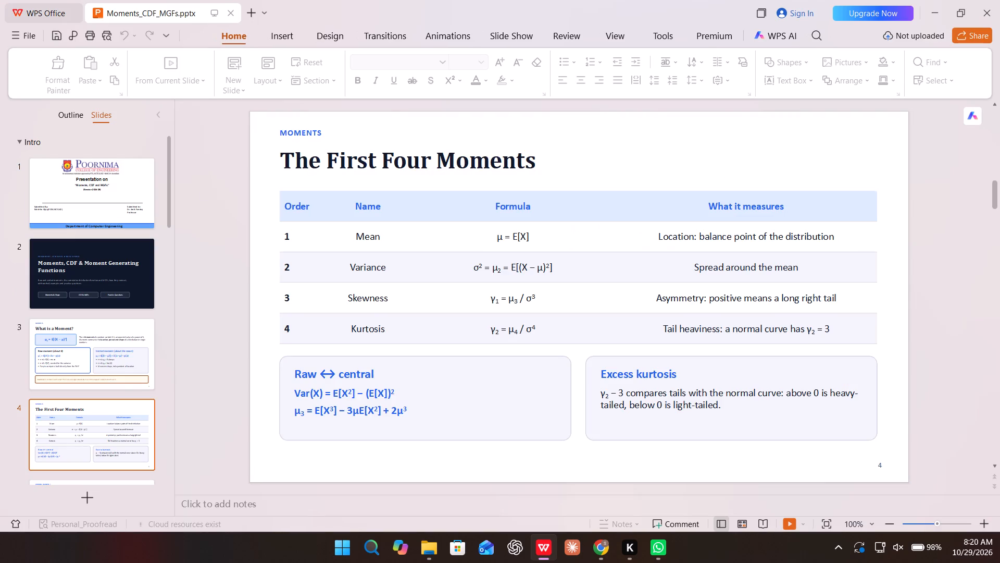
scroll(498, 367, up, 2)
scroll(498, 367, down, 1)
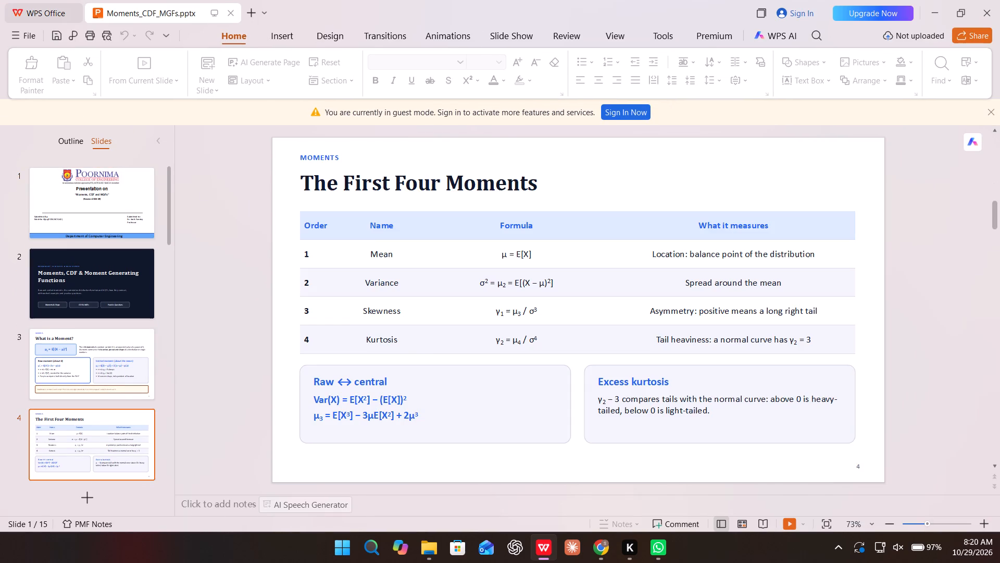
scroll(498, 367, down, 2)
scroll(498, 367, down, 20)
scroll(498, 367, down, 17)
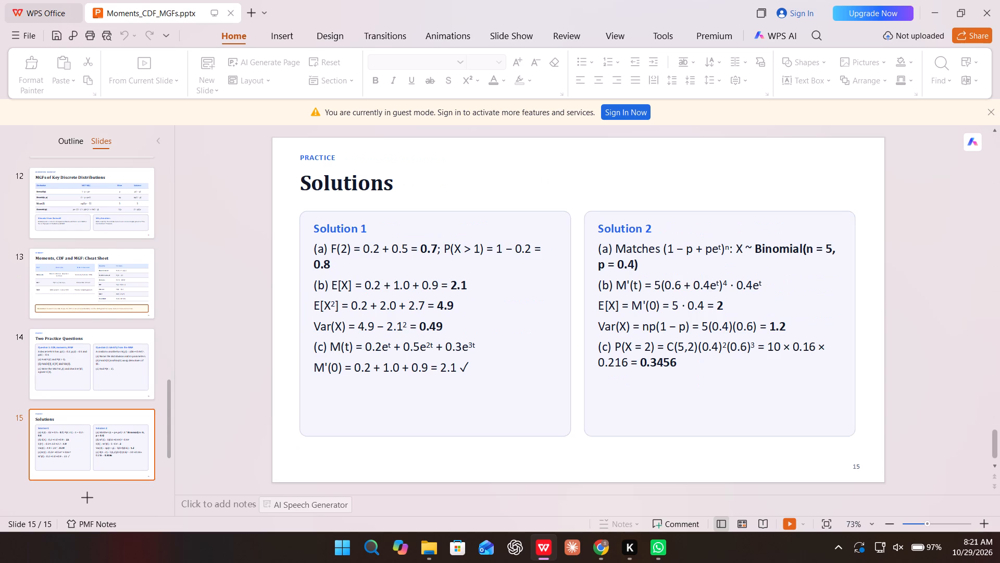
scroll(498, 367, down, 4)
scroll(498, 367, up, 9)
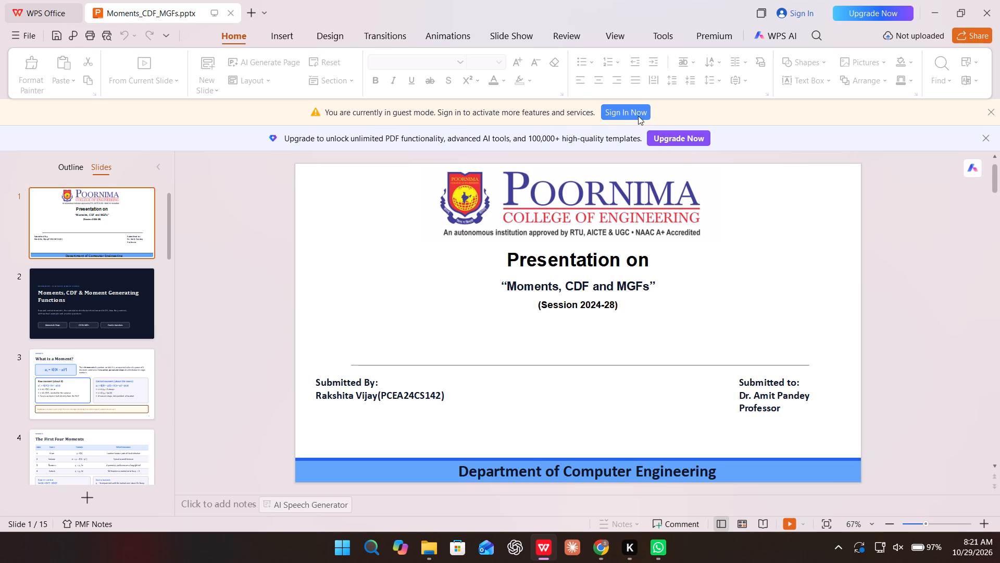
Start signing in to WPS Office with a Google account.
click(621, 113)
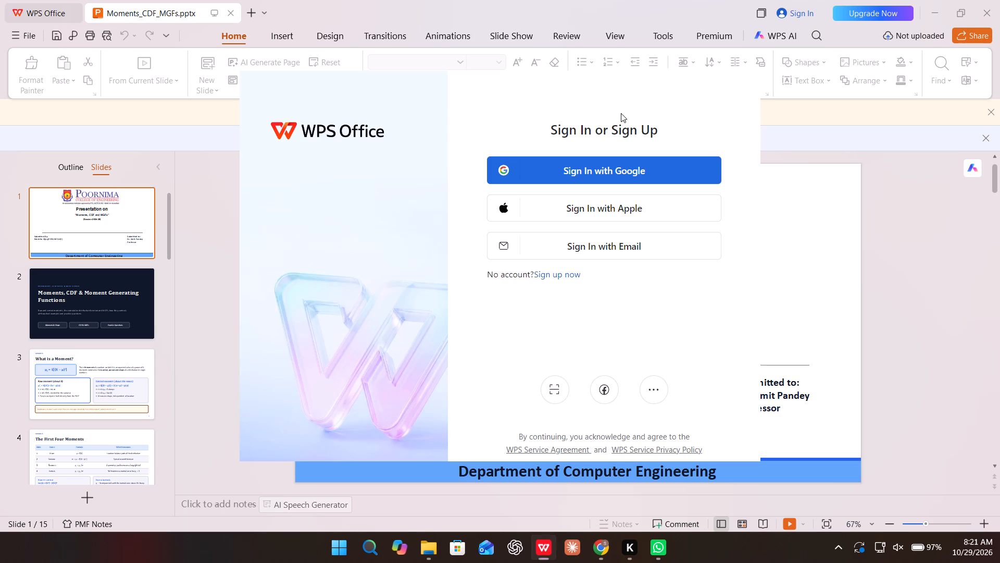
click(605, 169)
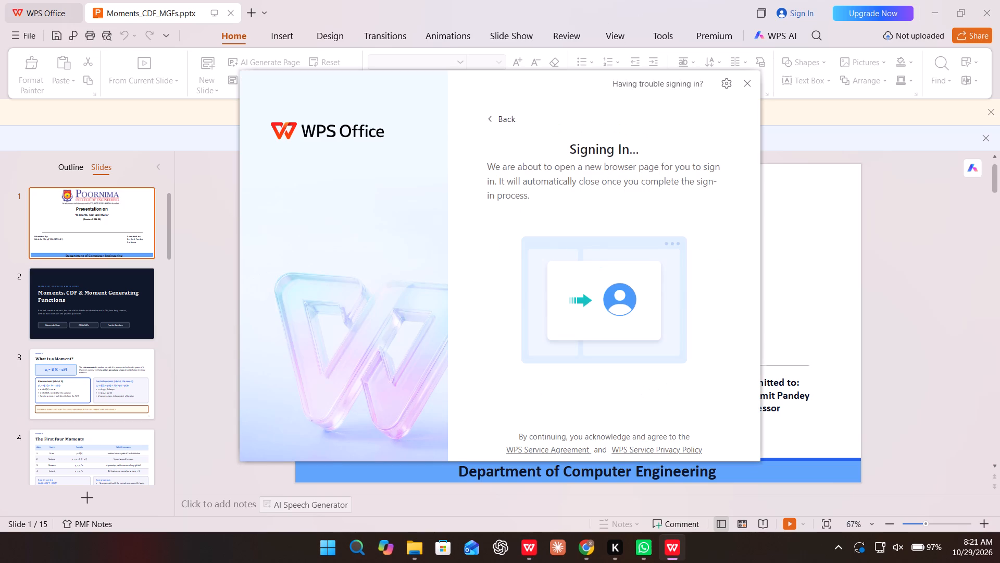
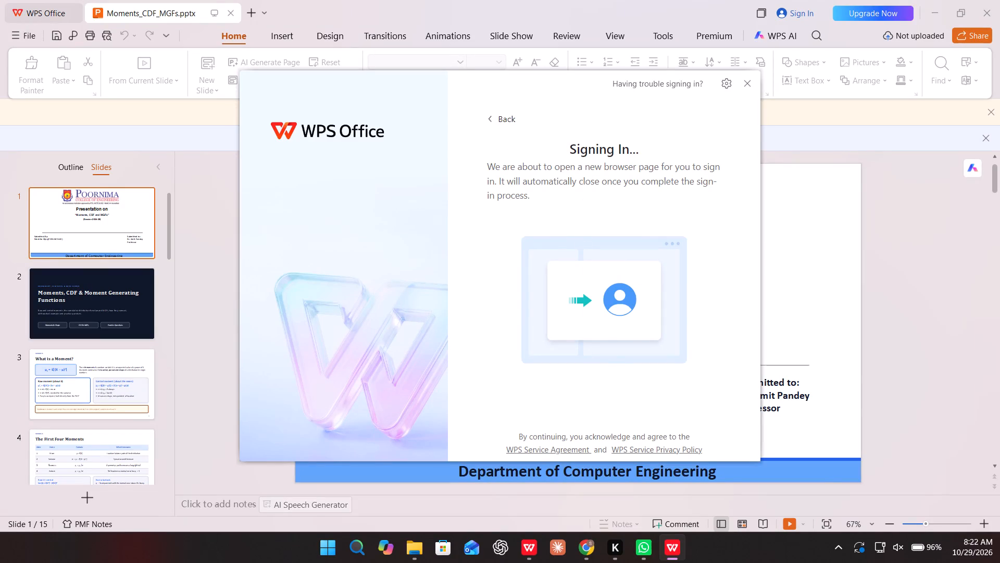
Return to the sign-in options and restart the WPS Office sign-in with a Google account.
click(621, 171)
click(496, 123)
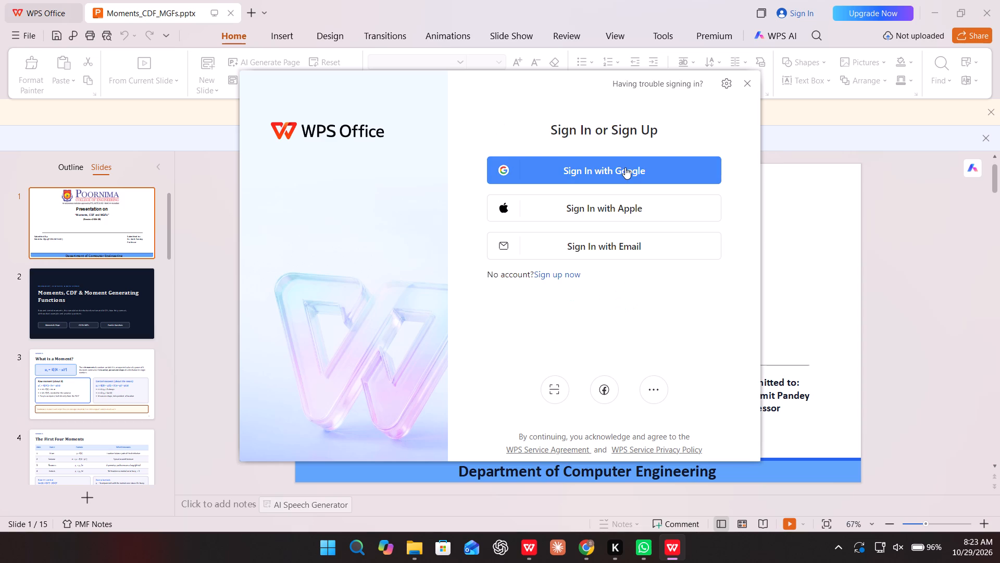
click(625, 167)
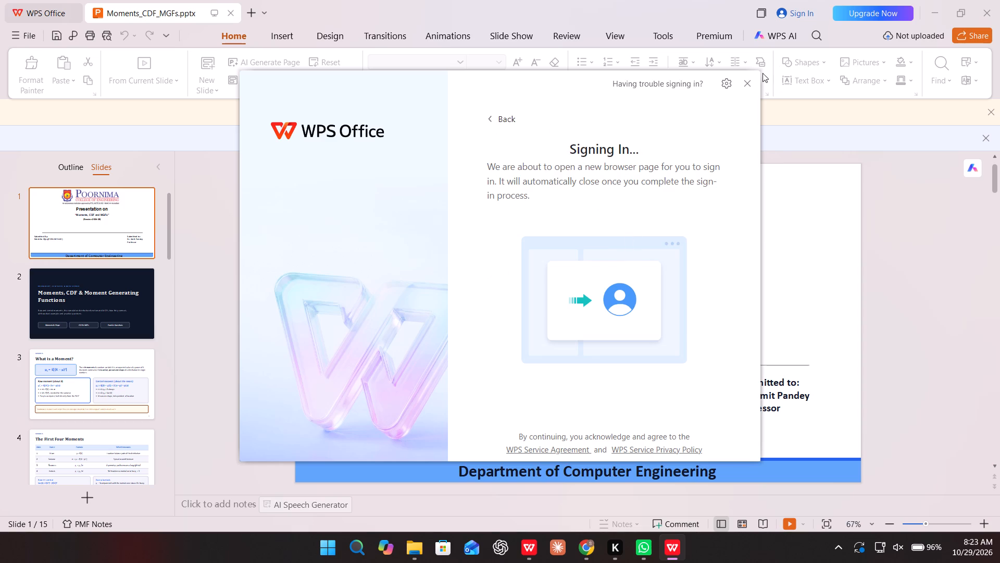
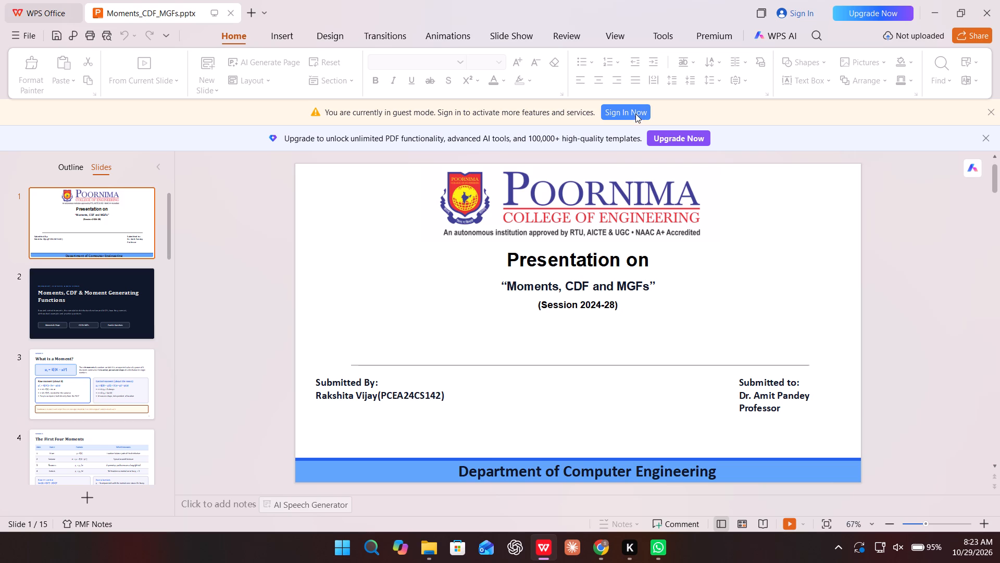
Open the WPS Office sign-in window again from the presentation.
click(802, 6)
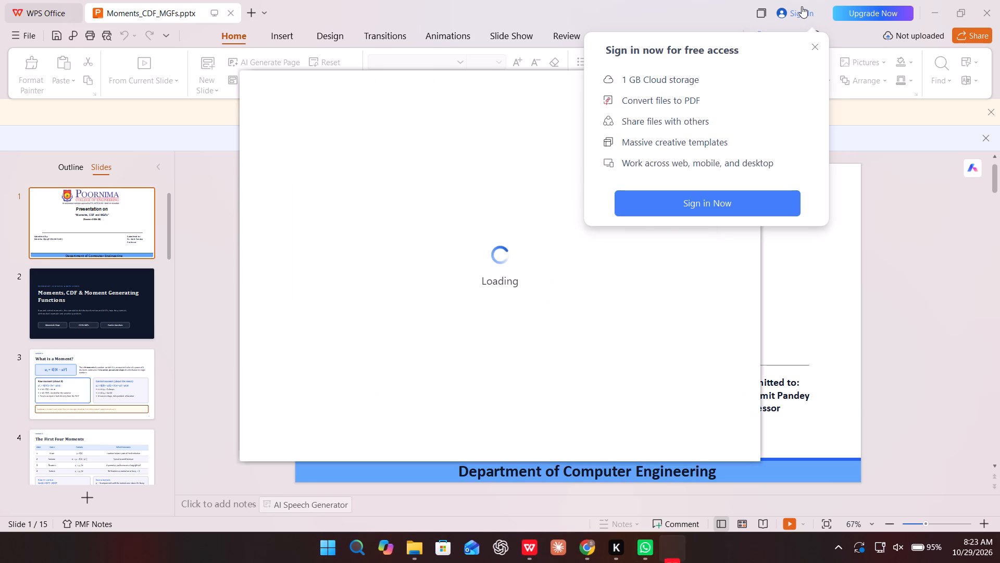
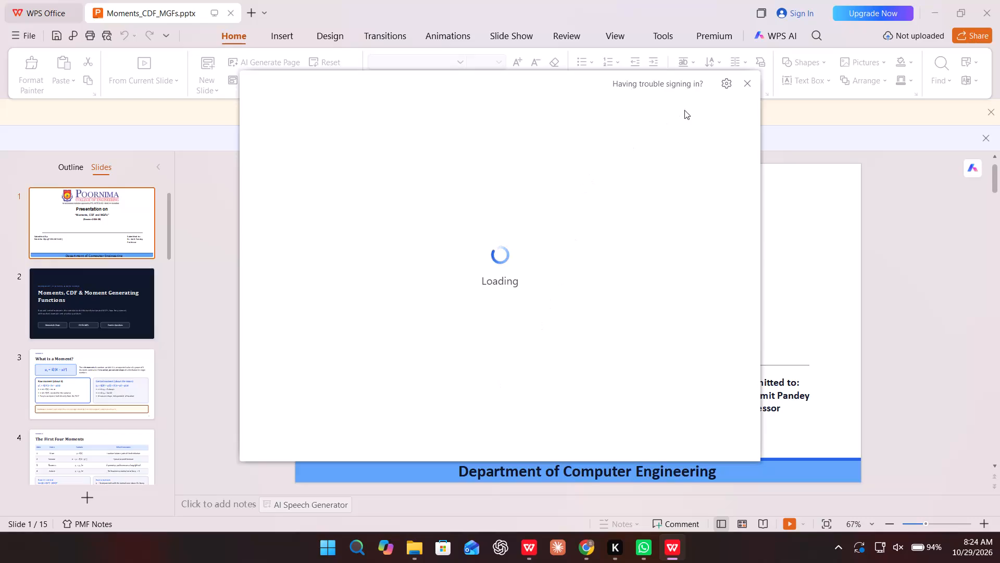
Dismiss the WPS Office sign-in window without signing in and return to the Moments_CDF_MGFs.pptx presentation.
click(748, 85)
click(748, 85)
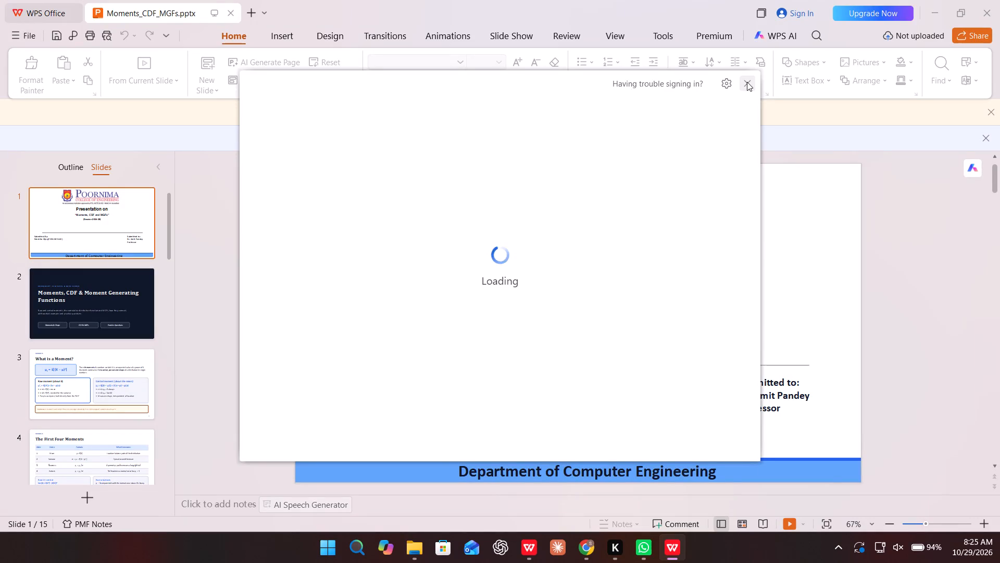
click(747, 82)
click(797, 14)
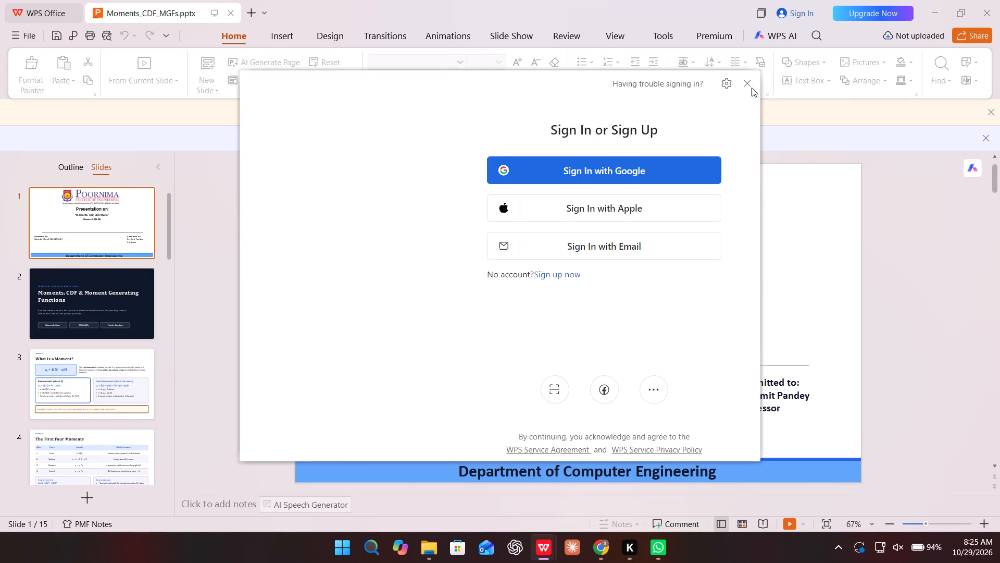
click(752, 88)
click(746, 80)
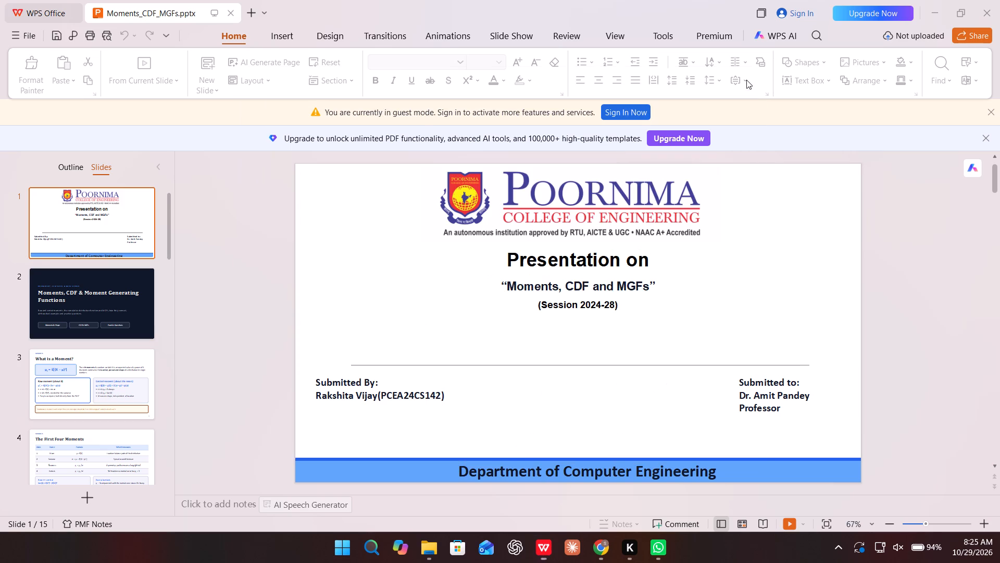
Close the presentation window and reopen the Moments_CDF_MGFs presentation from the ppt folder.
click(990, 14)
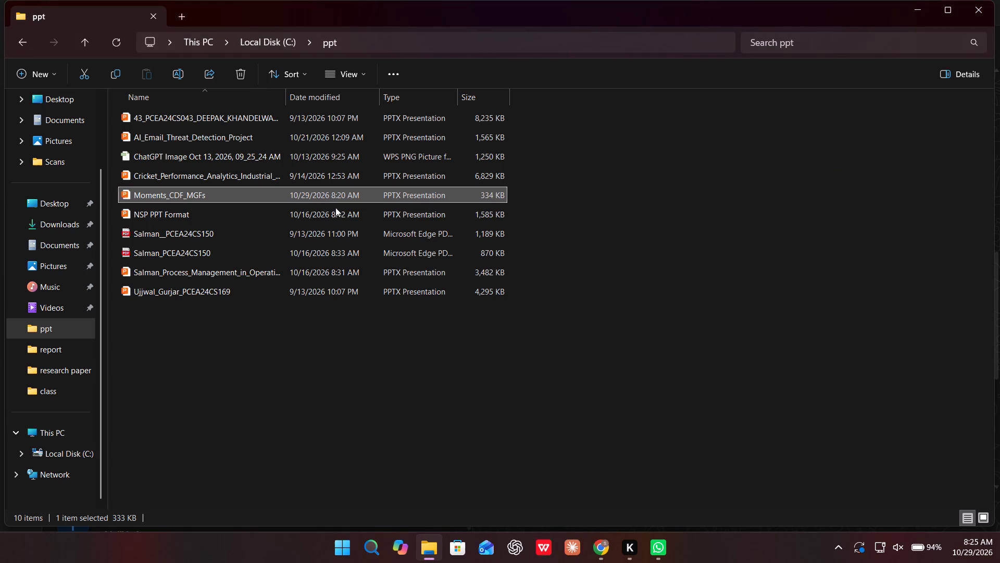
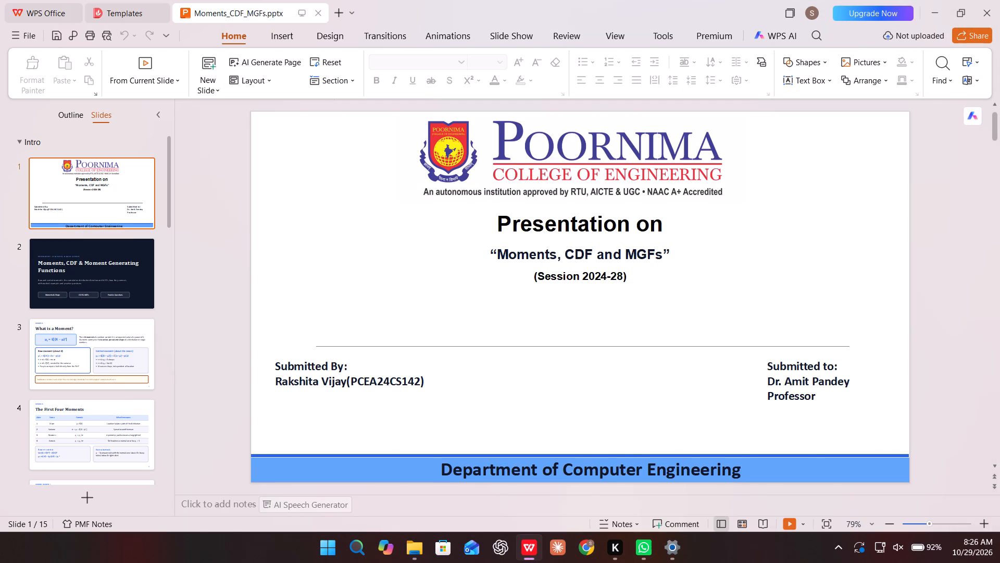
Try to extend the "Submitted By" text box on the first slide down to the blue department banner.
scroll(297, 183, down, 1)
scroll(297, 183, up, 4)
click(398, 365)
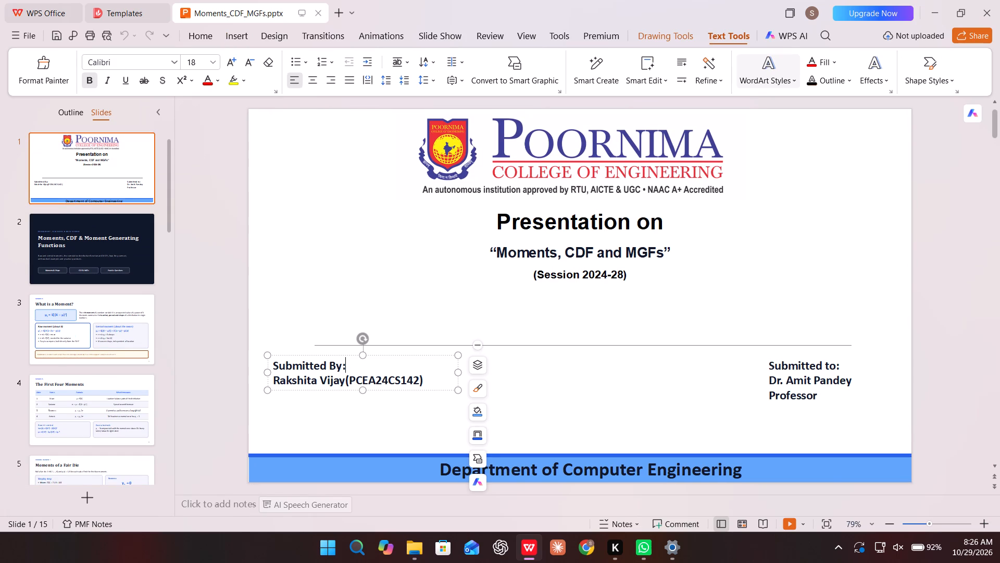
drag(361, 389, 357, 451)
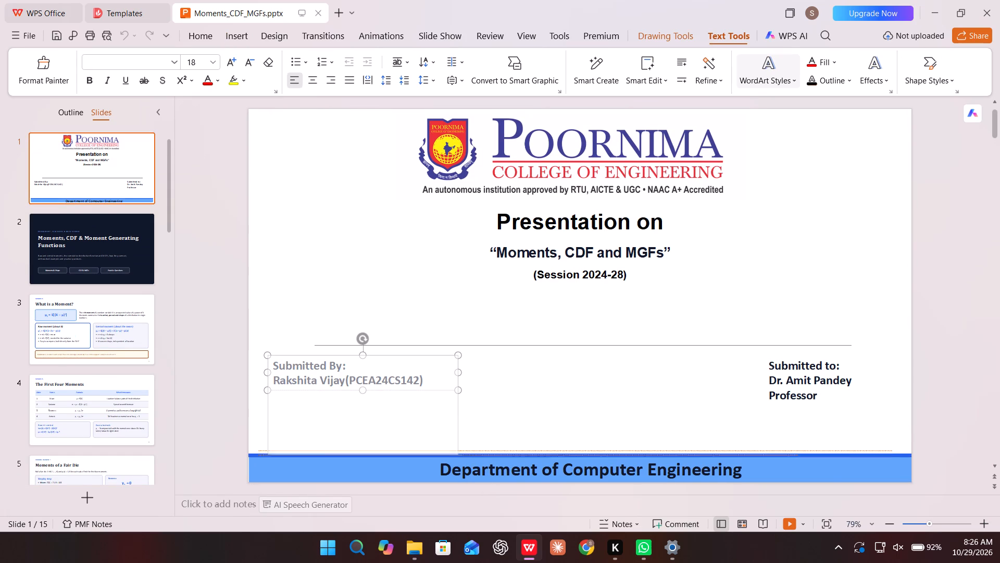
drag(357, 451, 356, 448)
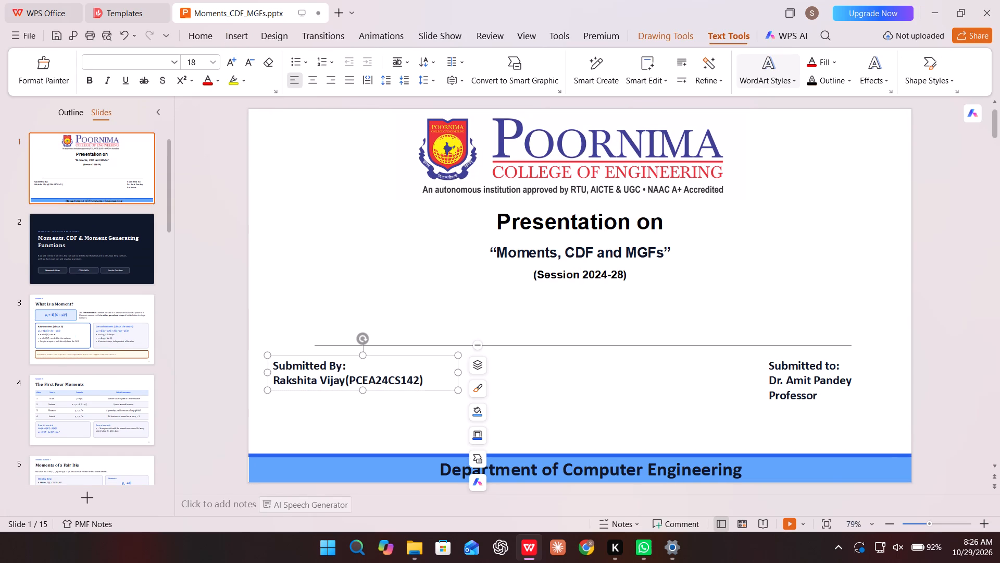
Add a new line below the first student's entry in the "Submitted By" text box on the title slide.
click(426, 381)
click(408, 380)
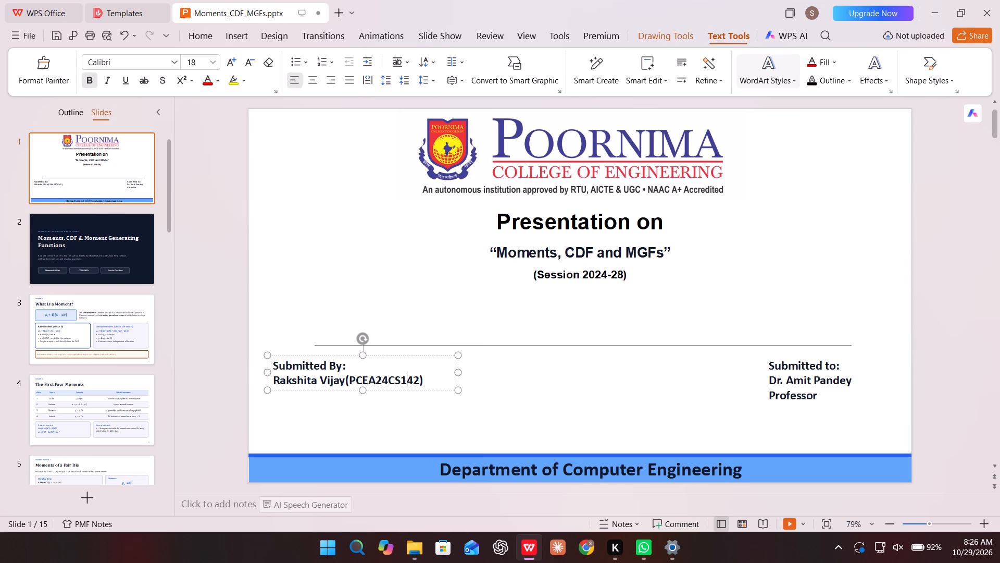
click(425, 379)
click(425, 379)
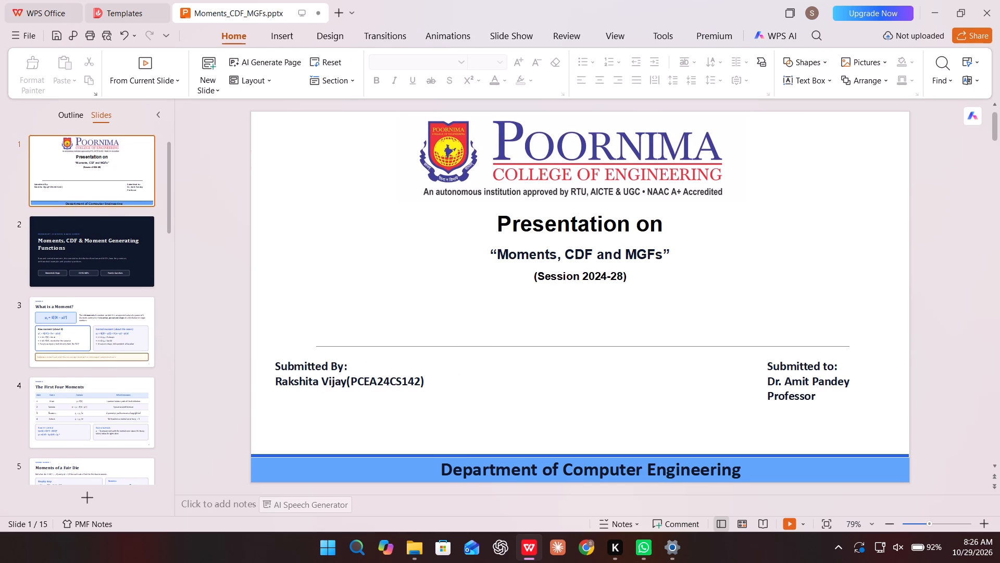
click(421, 379)
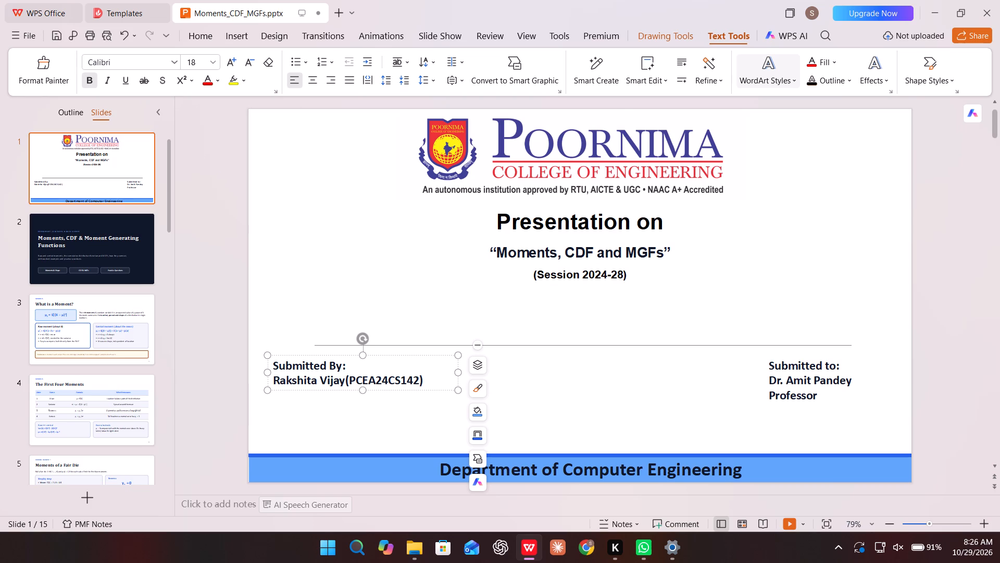
key(Right)
key(Return)
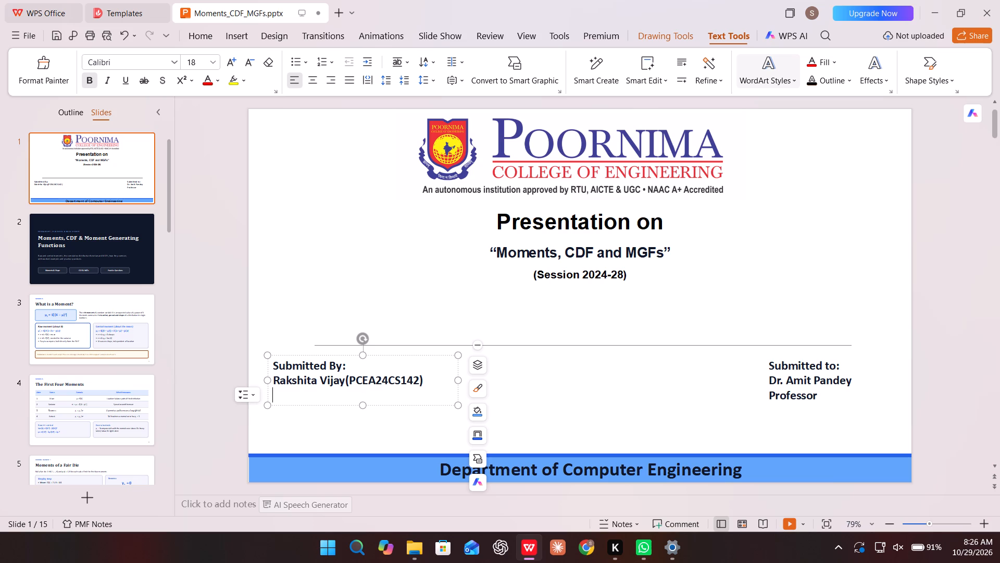
Enter the second student's name on the new line of the "Submitted By" list, with a capital initial.
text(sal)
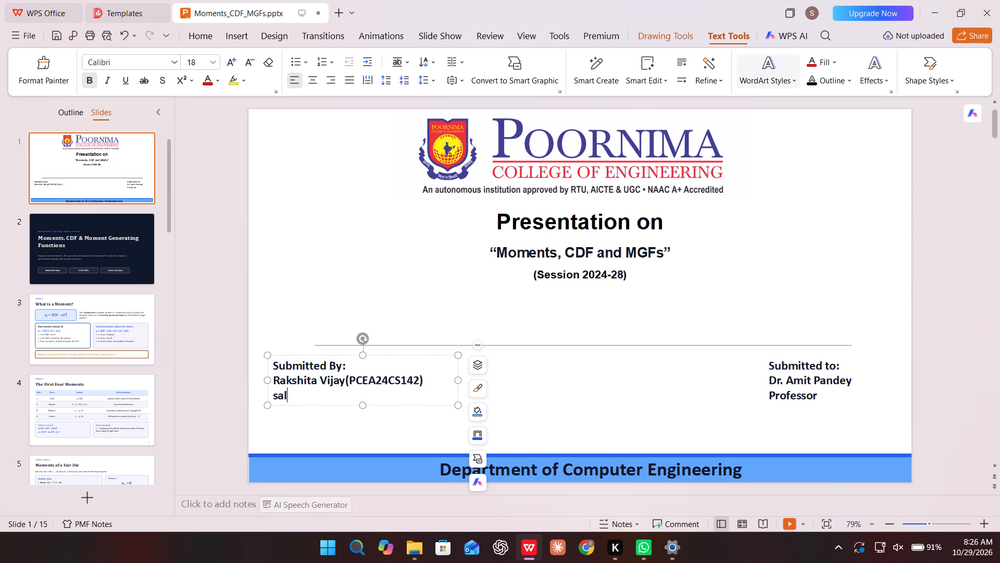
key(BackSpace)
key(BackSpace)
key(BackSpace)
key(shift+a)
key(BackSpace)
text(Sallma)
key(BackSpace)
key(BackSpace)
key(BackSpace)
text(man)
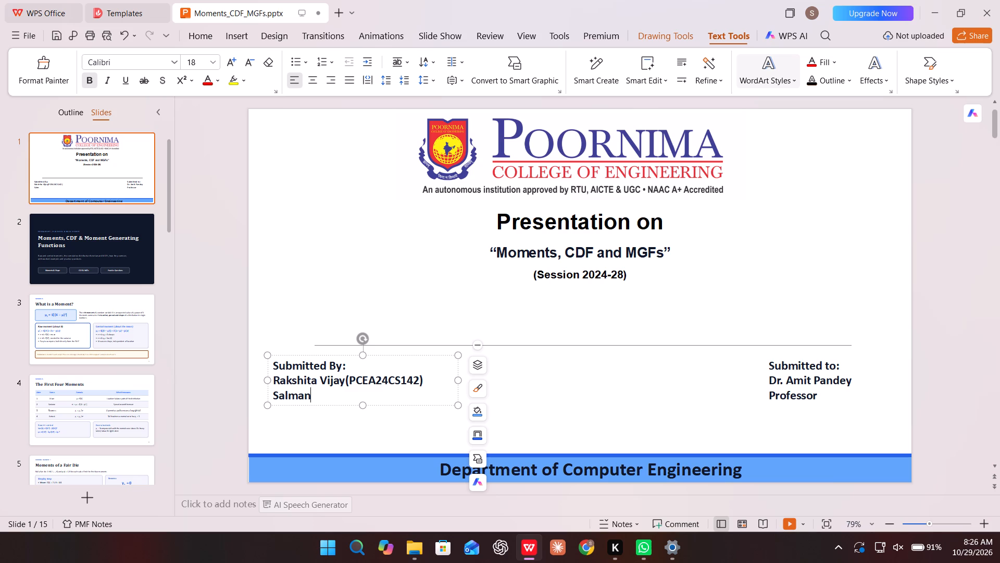
Add the second student's registration number in parentheses after the name, separated by a space.
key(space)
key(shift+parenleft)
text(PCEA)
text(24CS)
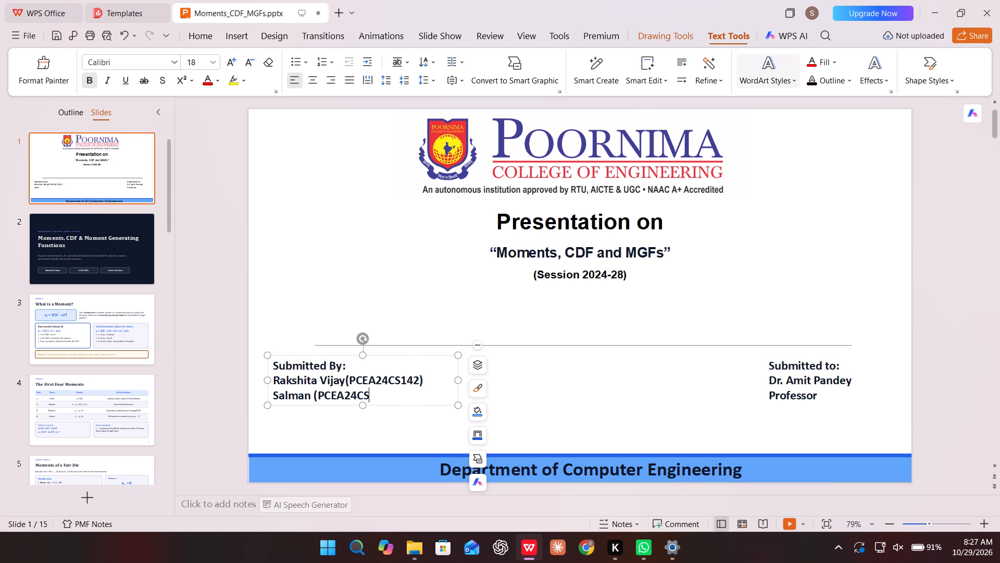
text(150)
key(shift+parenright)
Add the third student's full name and parenthesised registration number on a new line of the "Submitted By" list.
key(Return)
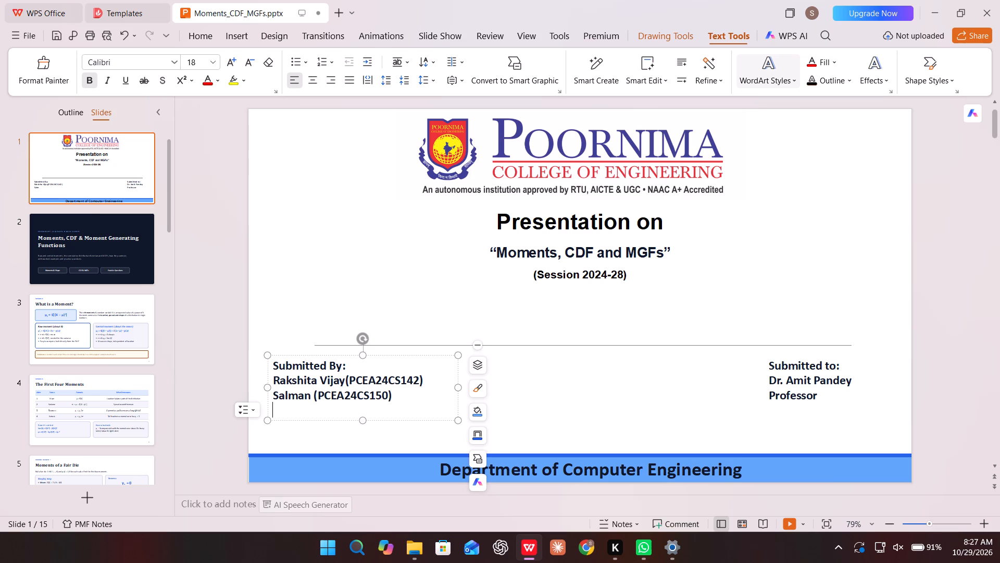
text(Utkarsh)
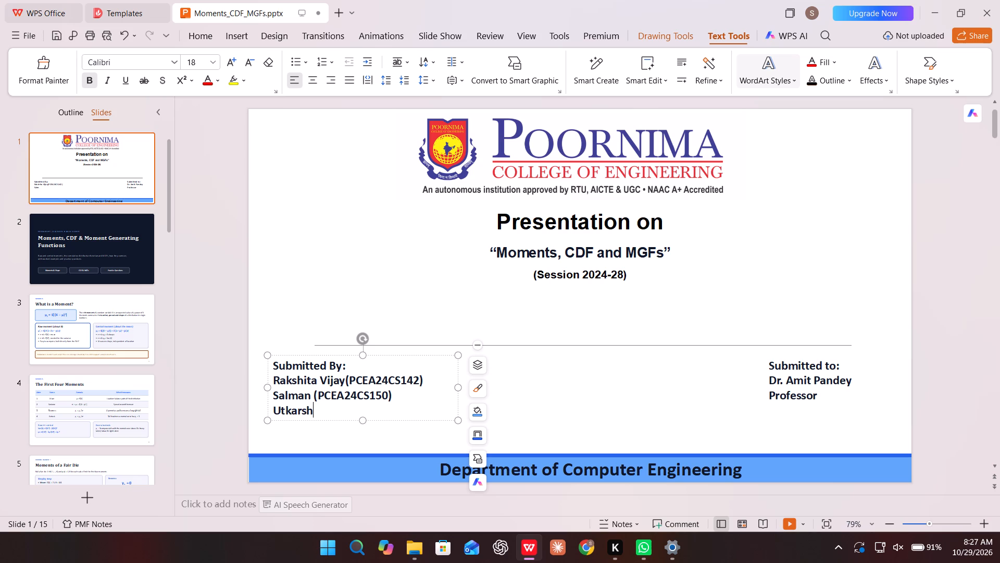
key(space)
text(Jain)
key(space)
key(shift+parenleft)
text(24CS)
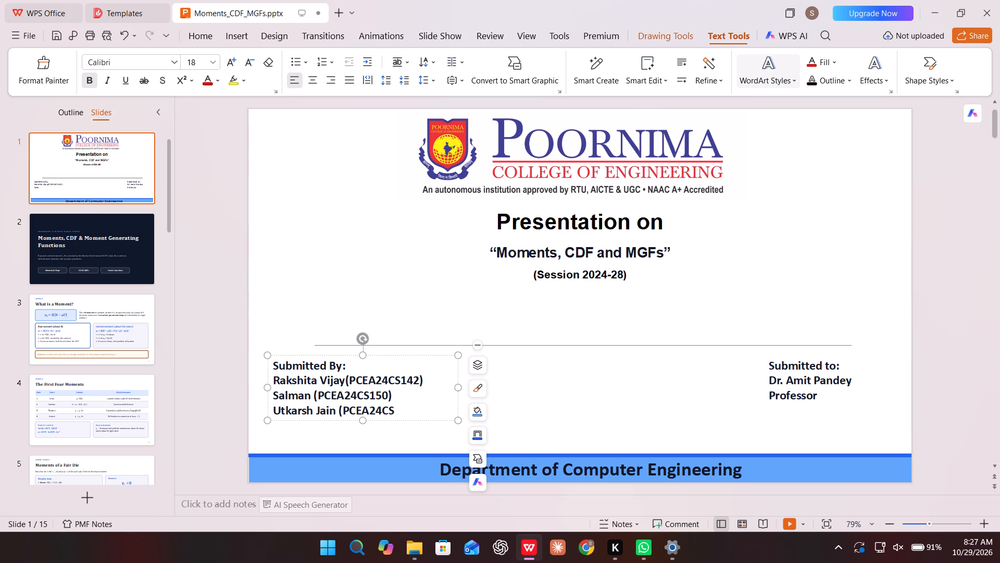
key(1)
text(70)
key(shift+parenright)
Enter the fourth student's full name on a new line of the "Submitted By" list.
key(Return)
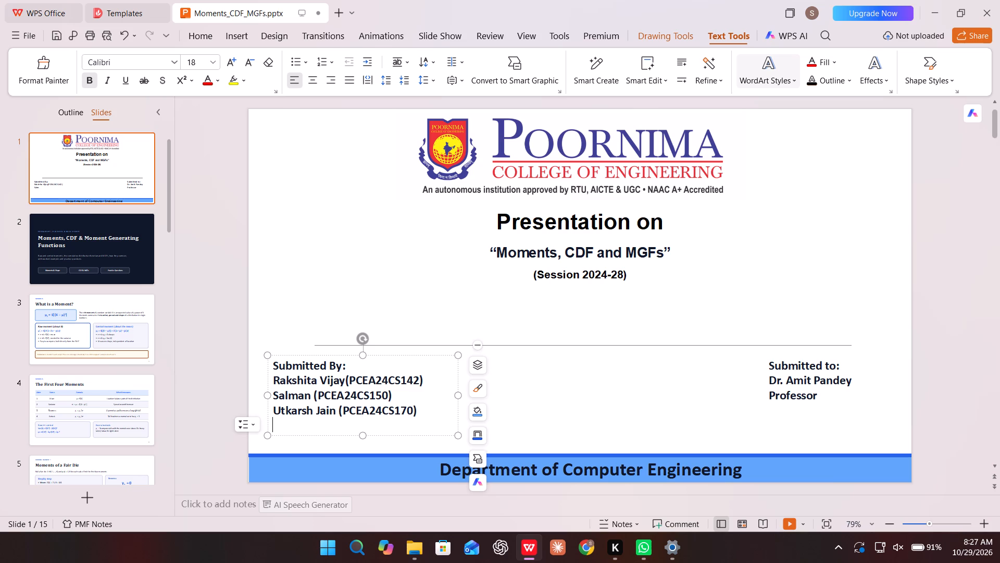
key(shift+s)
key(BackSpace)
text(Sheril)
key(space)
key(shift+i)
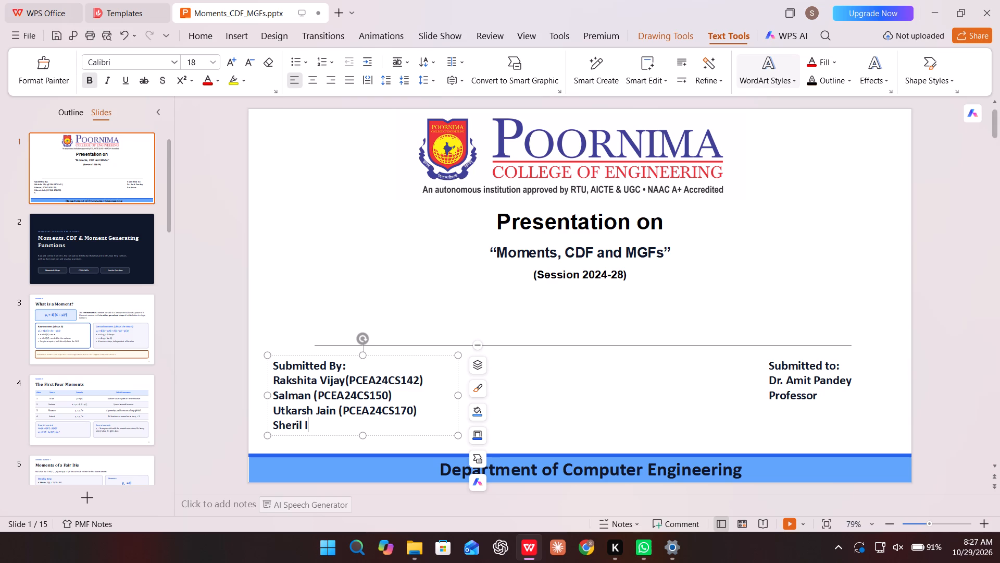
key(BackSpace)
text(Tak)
Add the fourth student's registration number in parentheses after the name, separated by a space.
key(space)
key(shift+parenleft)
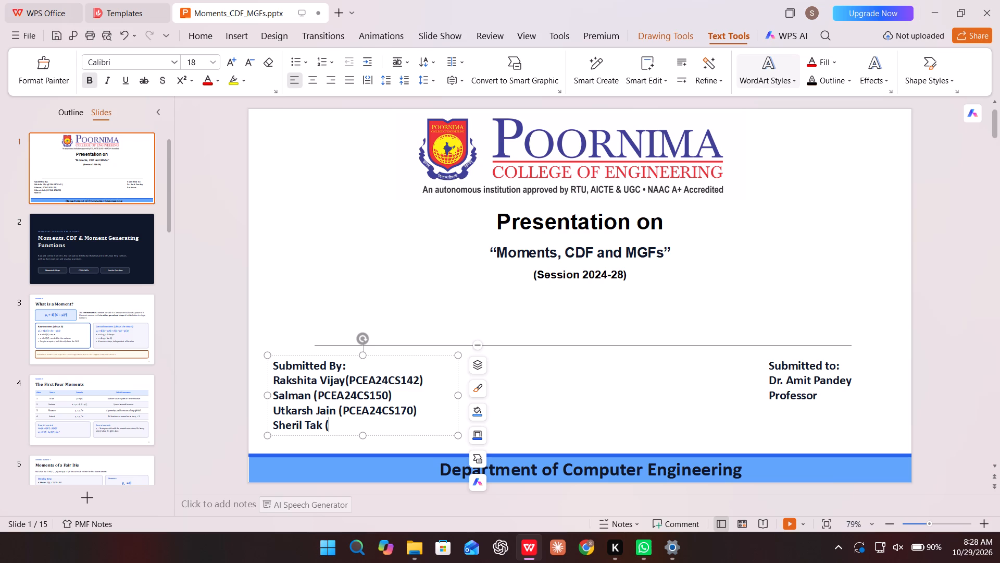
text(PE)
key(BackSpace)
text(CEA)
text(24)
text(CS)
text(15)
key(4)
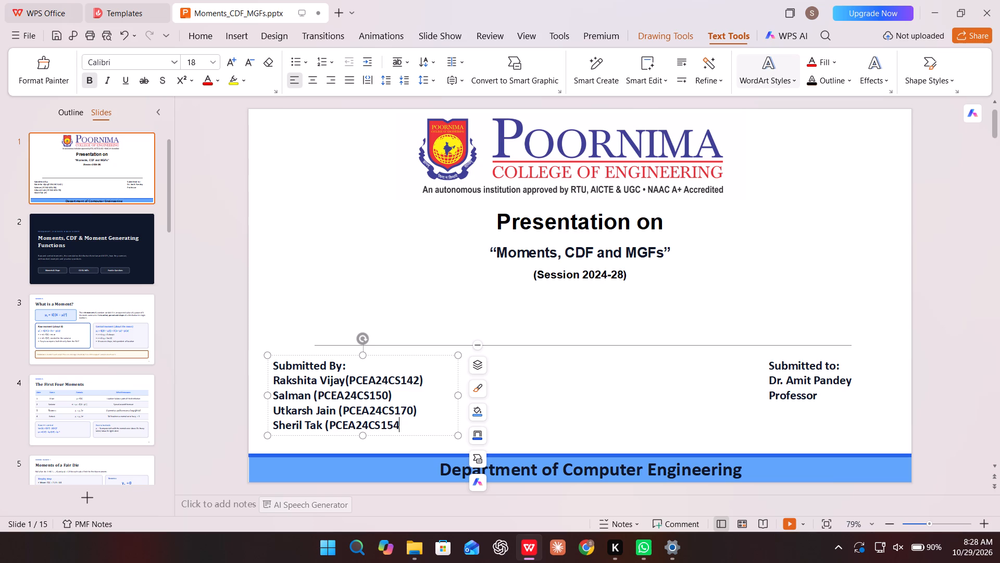
Add the missing closing parenthesis after the last student's ID in the title slide's Submitted By list.
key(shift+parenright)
click(649, 380)
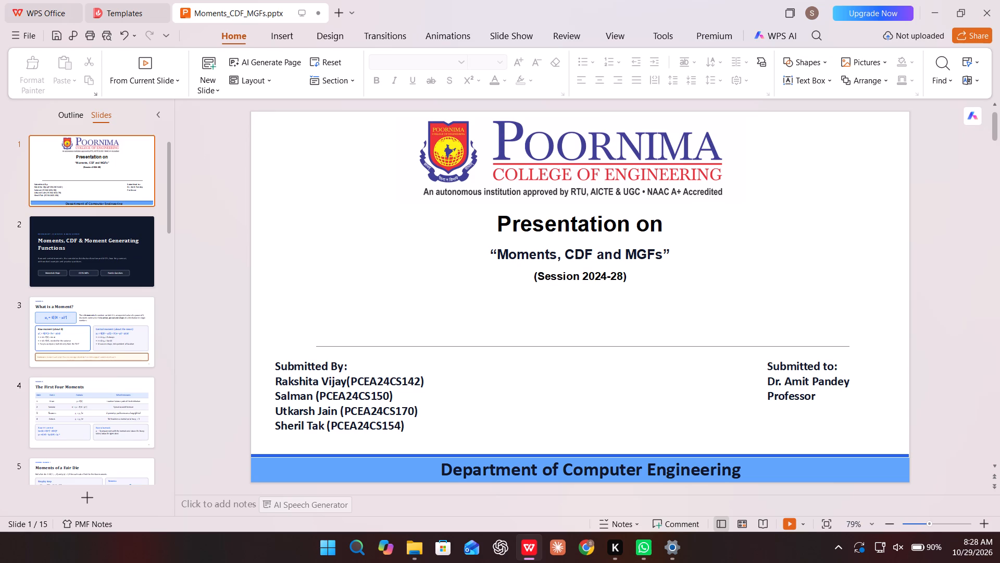
View slide 2, the Moments, CDF & Moment Generating Functions slide, and return to the title slide.
click(111, 239)
click(101, 194)
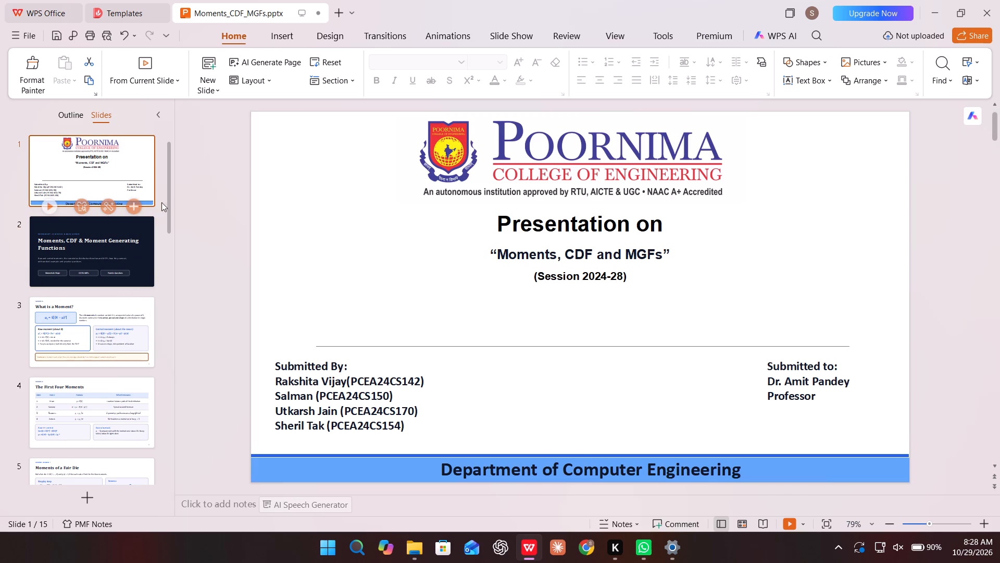
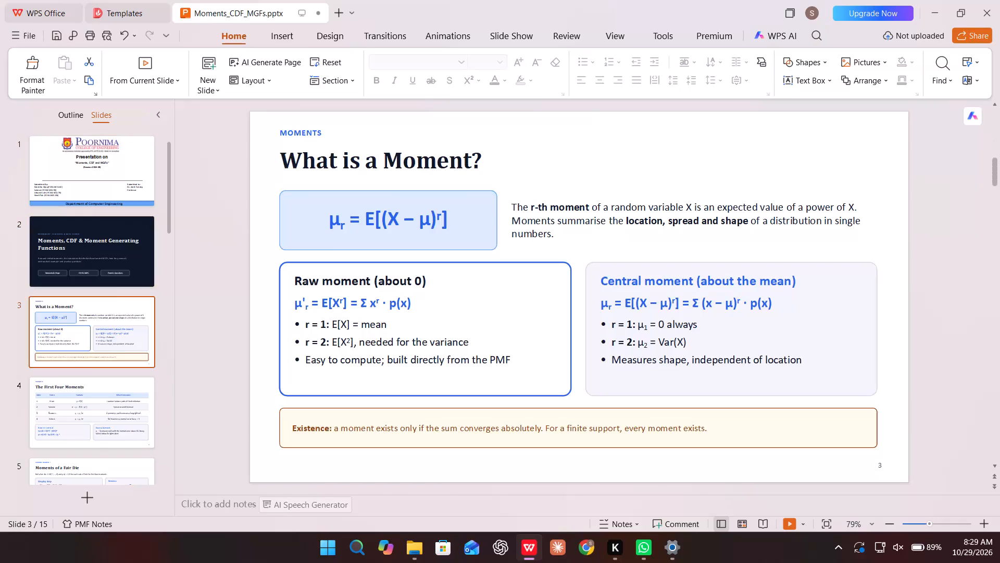
Add a new blank slide at the end of the presentation, after the Solutions slide.
scroll(801, 410, down, 5)
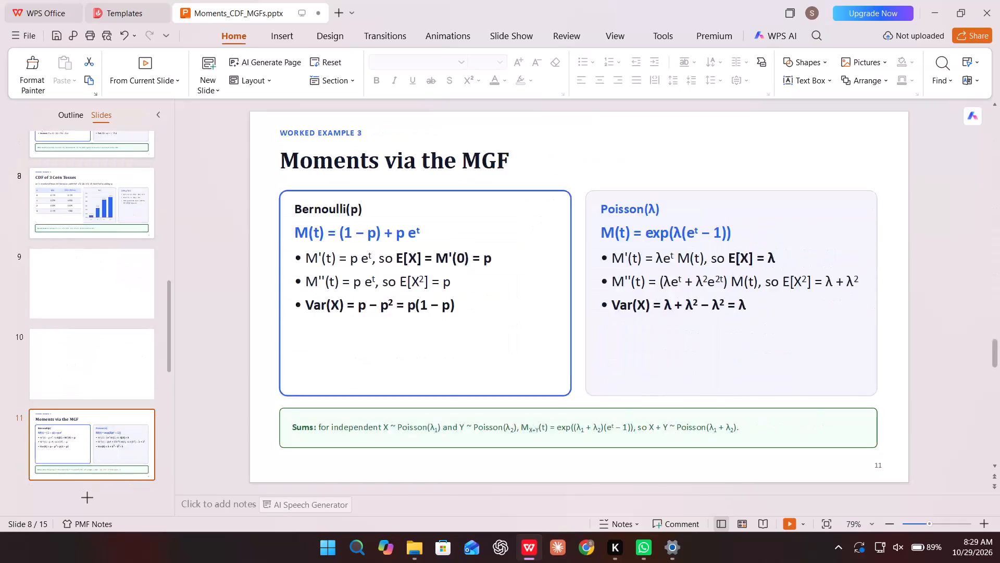
scroll(801, 410, down, 8)
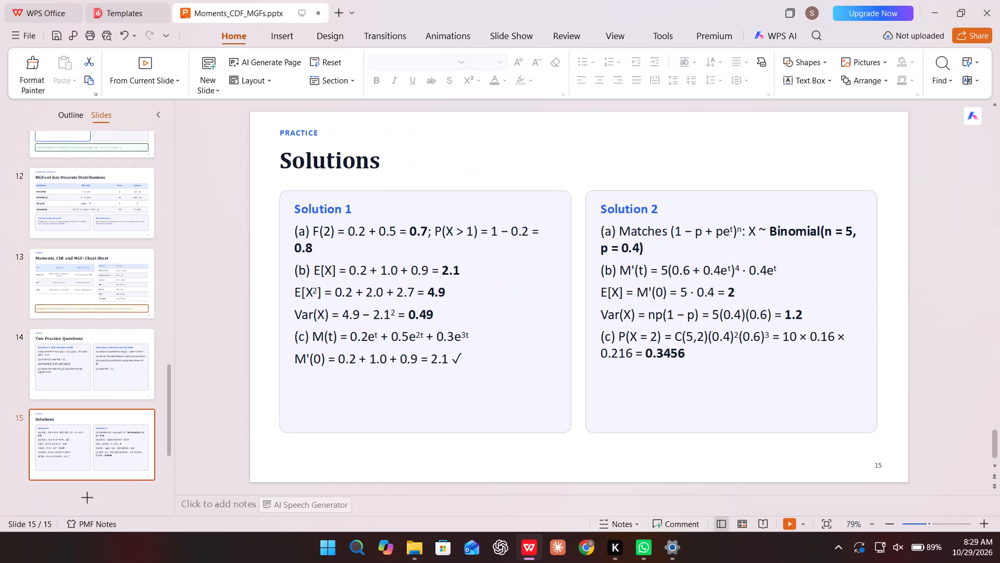
click(87, 495)
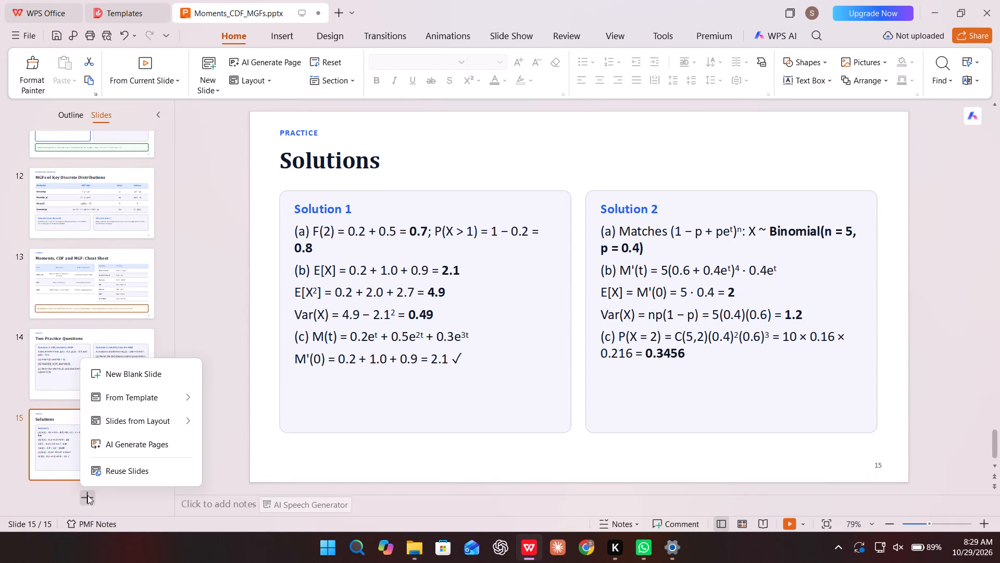
click(139, 375)
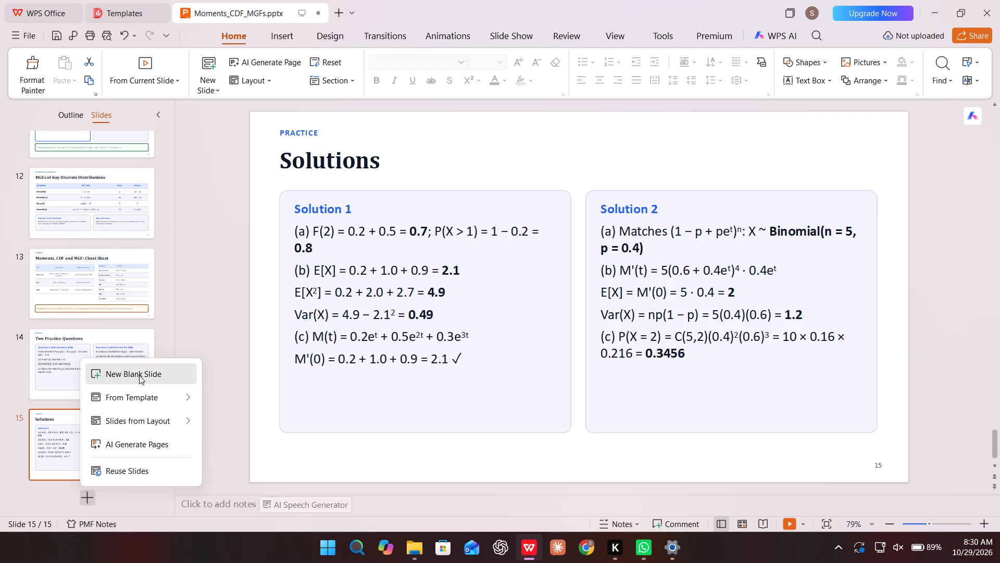
Enter "Thank you" as the title of new slide 16.
click(417, 166)
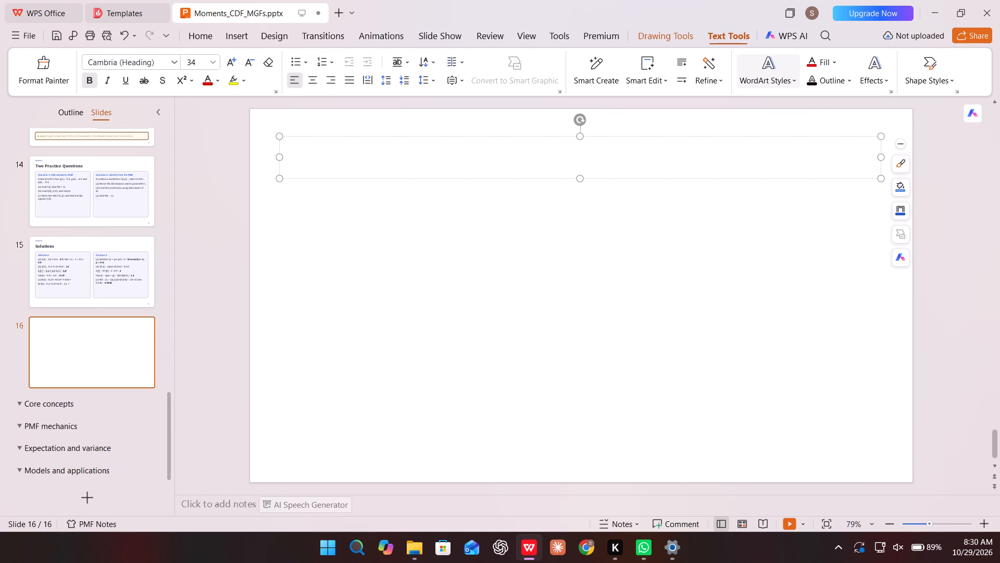
text(tHA)
key(BackSpace)
key(BackSpace)
key(BackSpace)
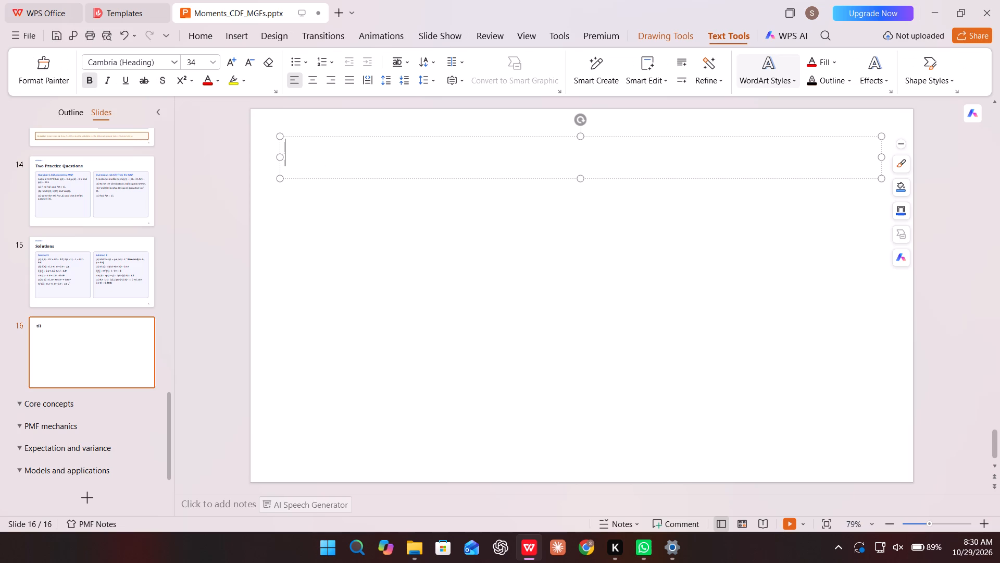
text(Thank you)
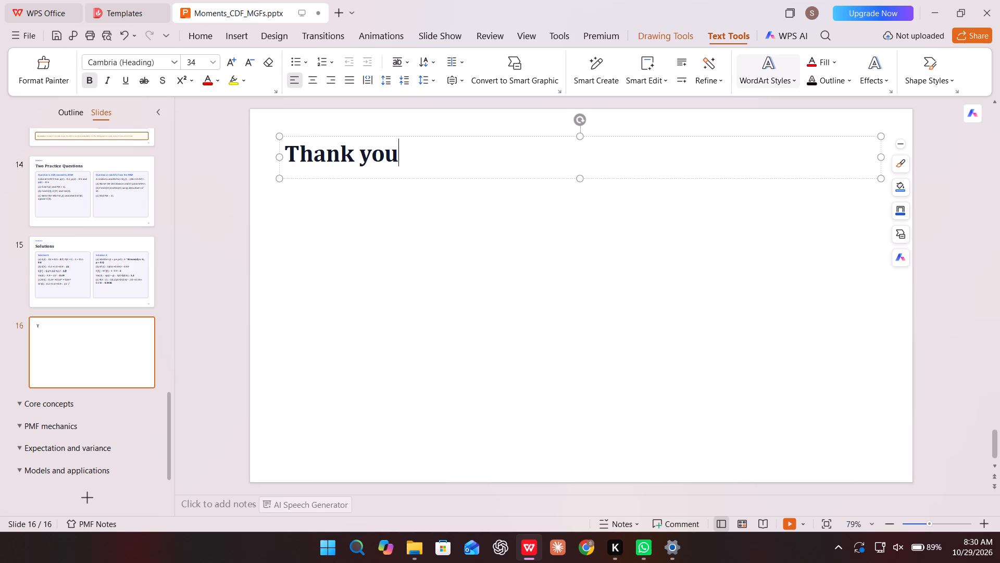
key(space)
Move the "Thank you" title box down so its text sits near the centre of slide 16.
drag(486, 138, 644, 281)
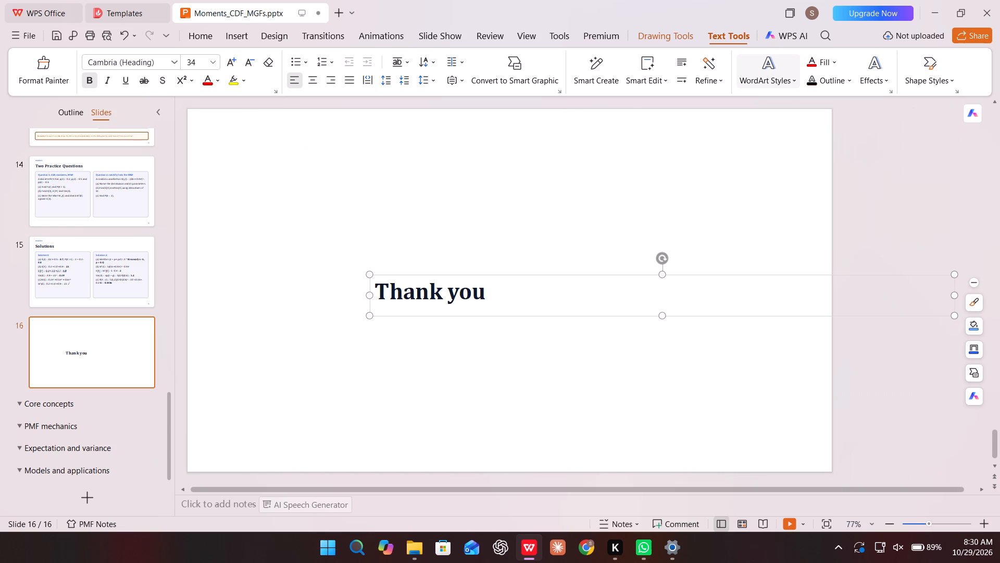
drag(522, 275, 566, 286)
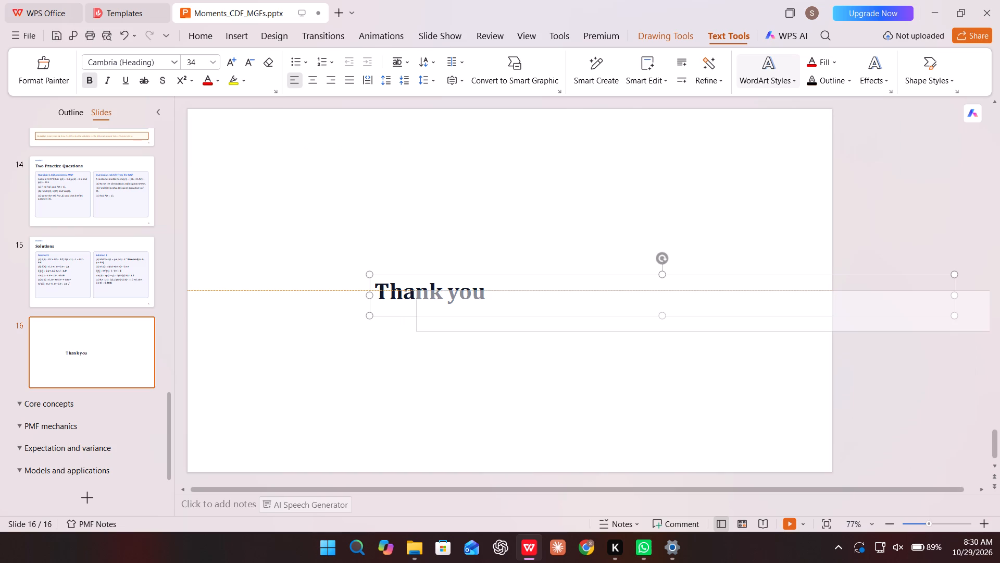
drag(566, 286, 551, 246)
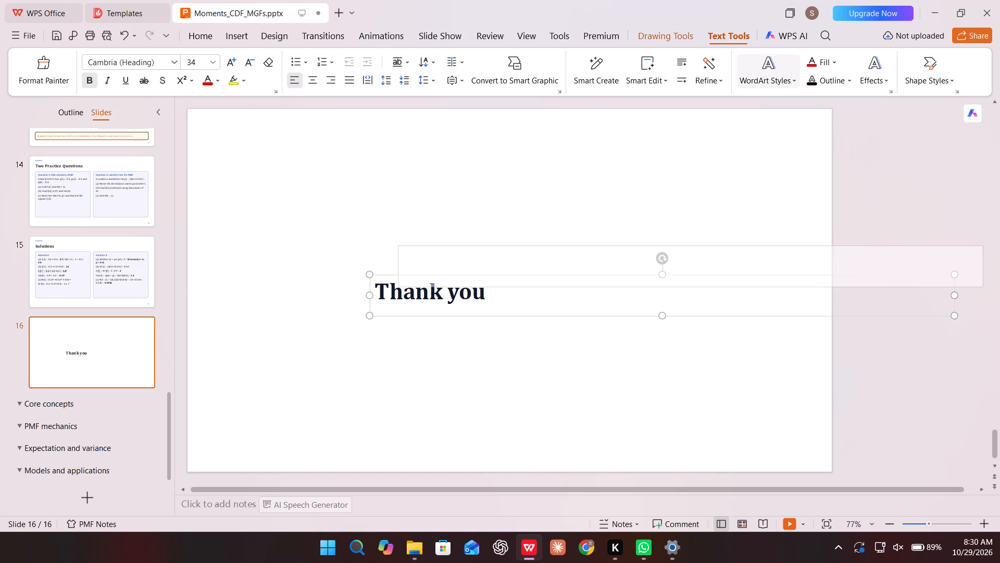
click(514, 174)
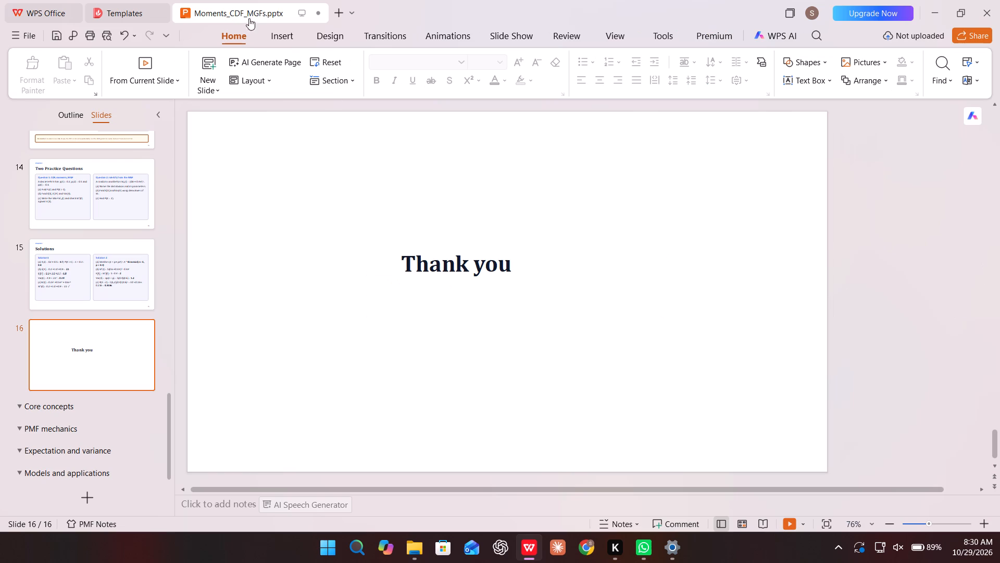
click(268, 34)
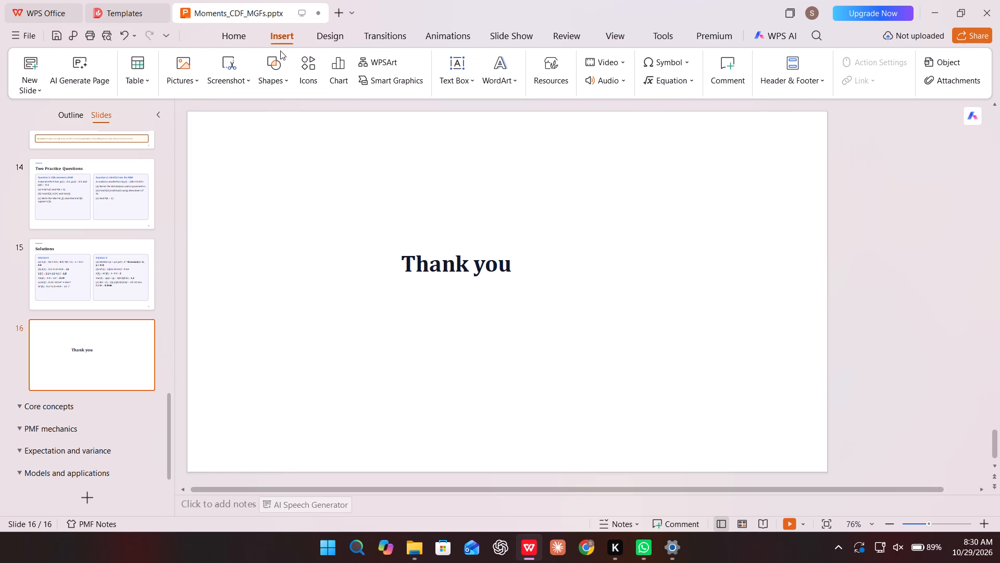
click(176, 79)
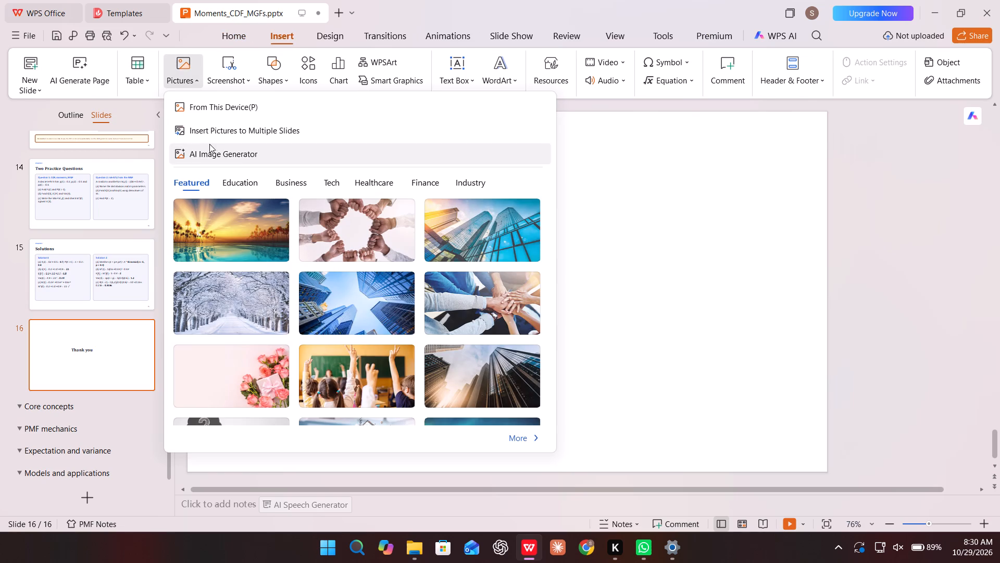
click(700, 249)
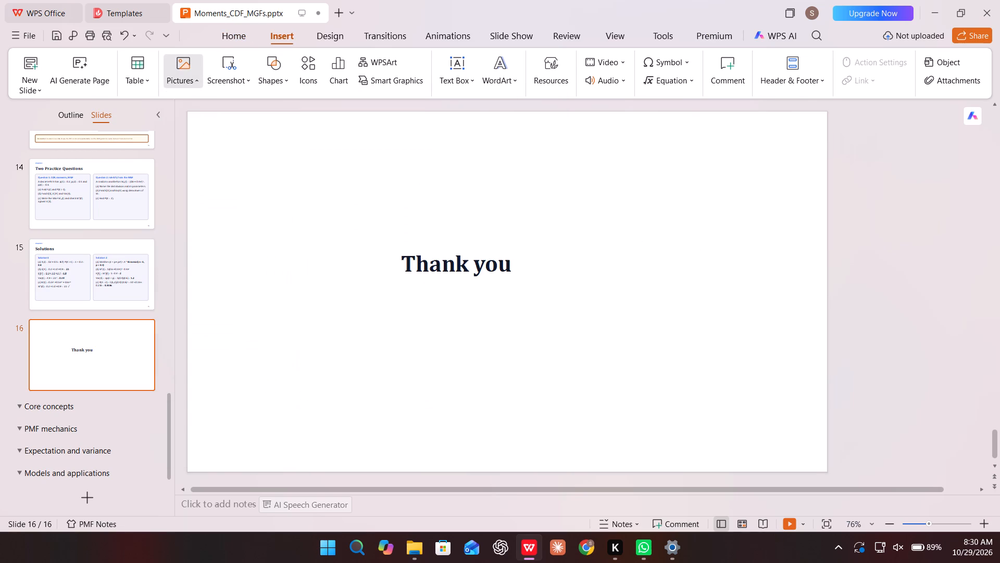
Switch to Google Chrome and search Google Images for "thank you".
click(585, 543)
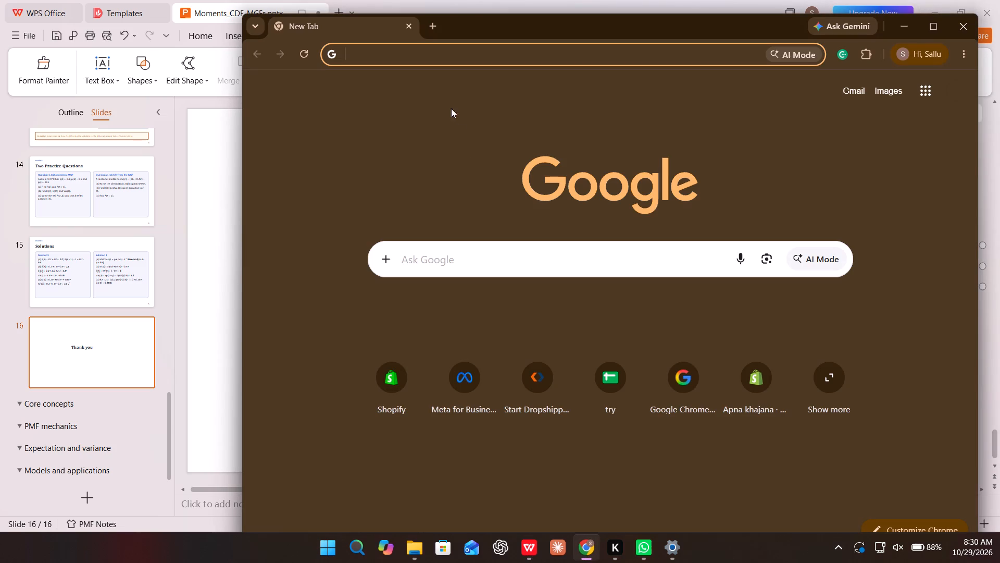
click(461, 248)
text(thank you)
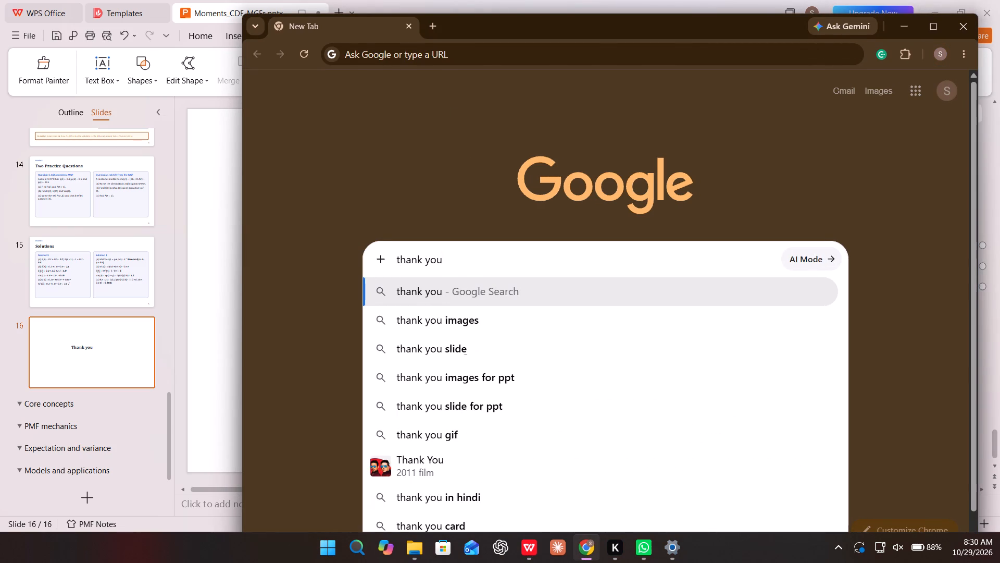
key(Return)
click(405, 150)
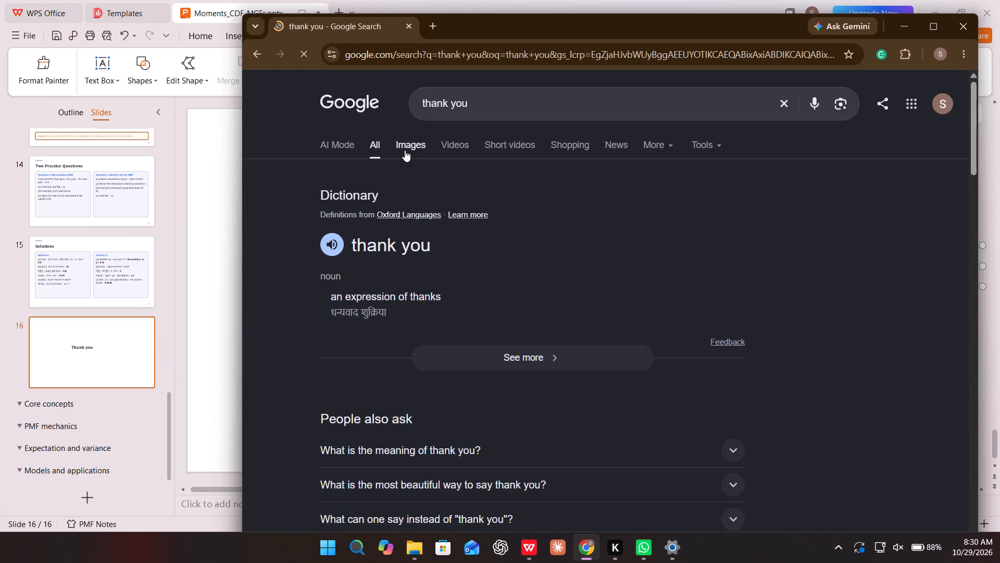
Look through the "thank you" image results for a picture suitable for the closing slide.
scroll(435, 322, down, 1)
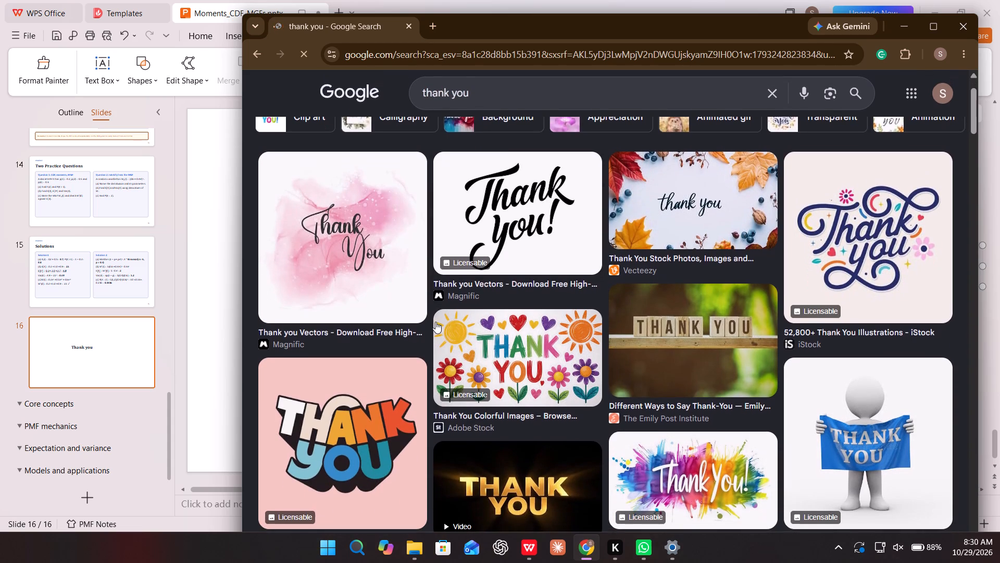
scroll(524, 211, down, 1)
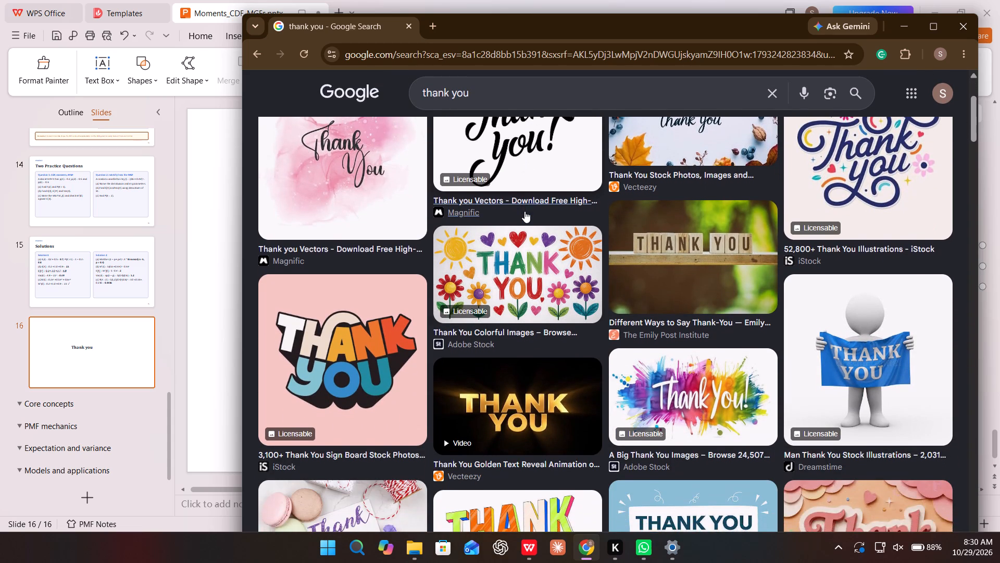
scroll(524, 211, up, 2)
scroll(524, 211, down, 1)
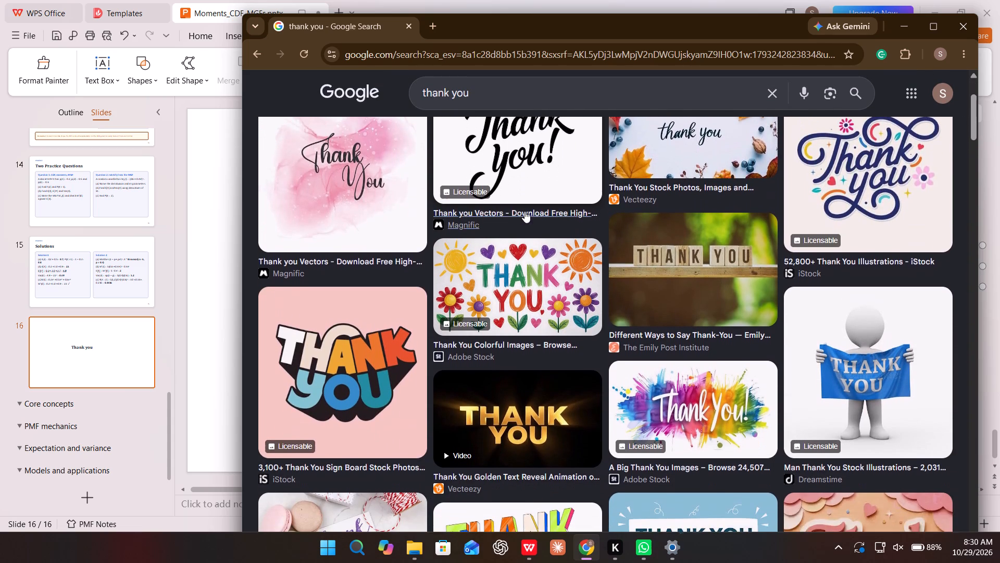
scroll(524, 211, down, 2)
scroll(524, 211, up, 3)
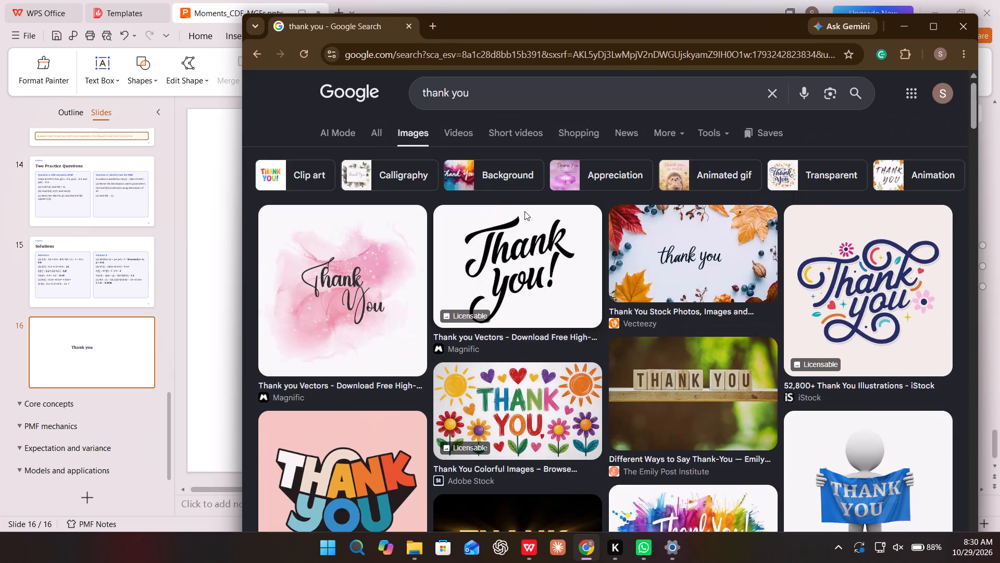
scroll(524, 211, up, 1)
scroll(524, 211, down, 5)
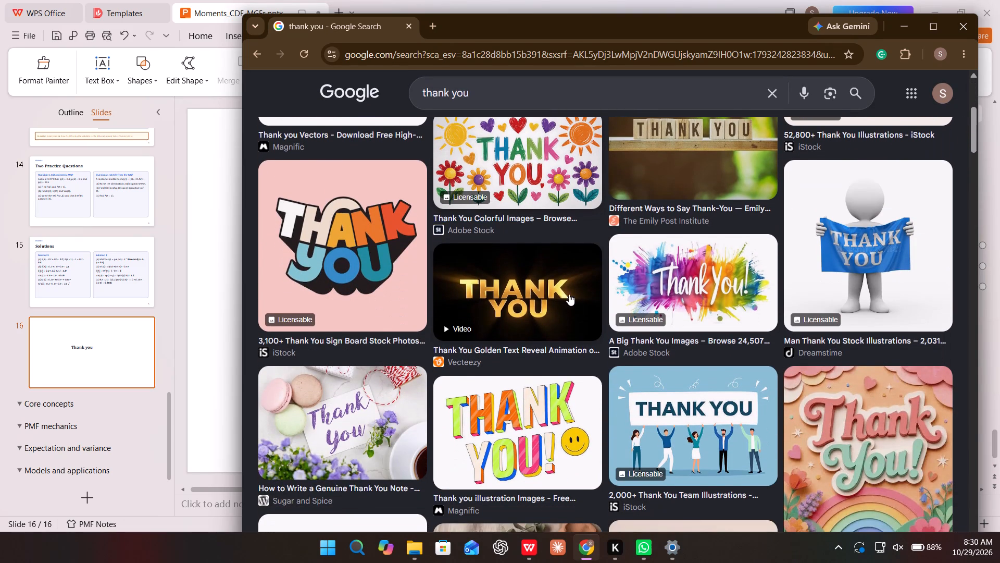
scroll(569, 346, down, 3)
scroll(569, 346, up, 1)
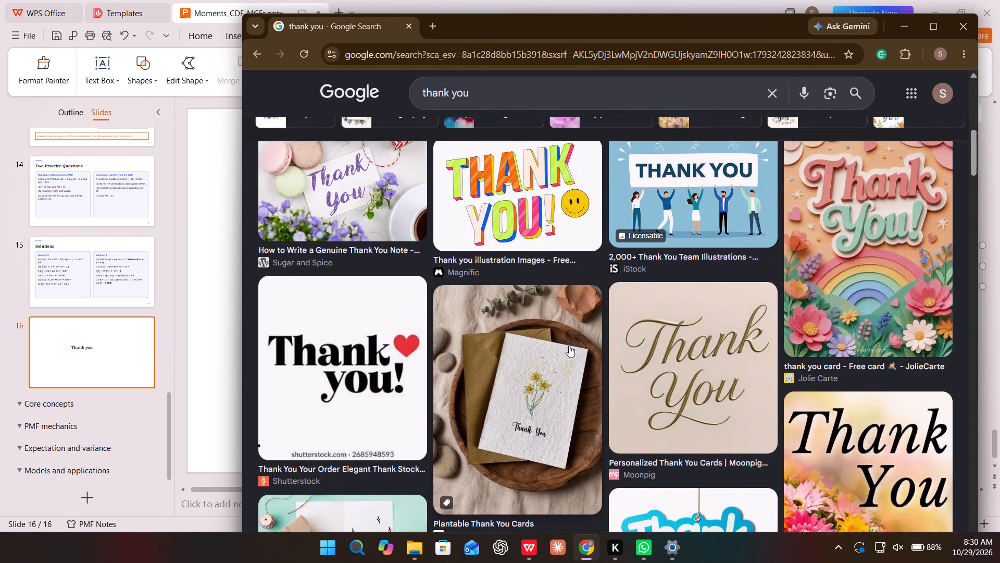
scroll(569, 346, up, 1)
scroll(569, 346, down, 1)
scroll(569, 346, up, 1)
scroll(569, 346, down, 3)
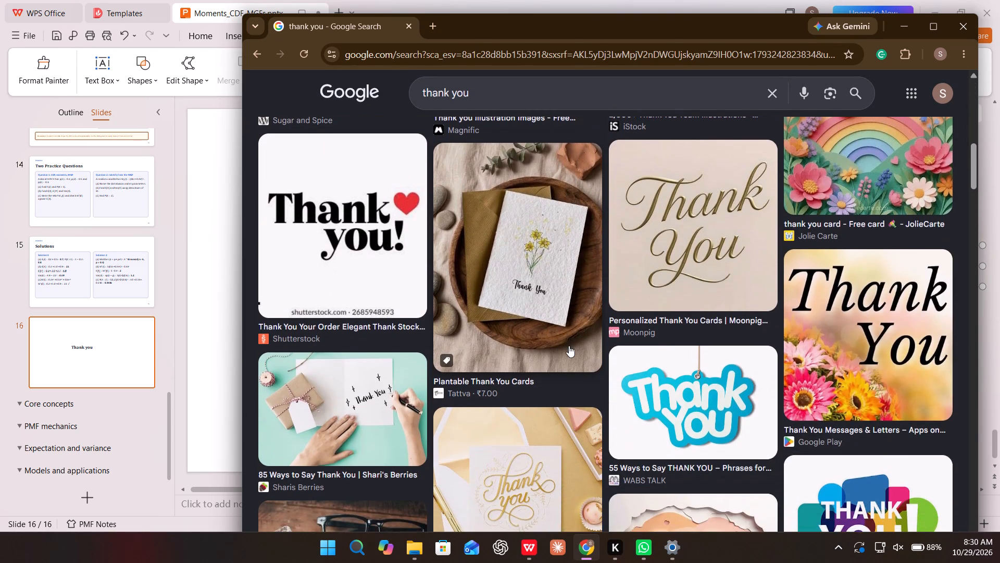
scroll(569, 346, down, 3)
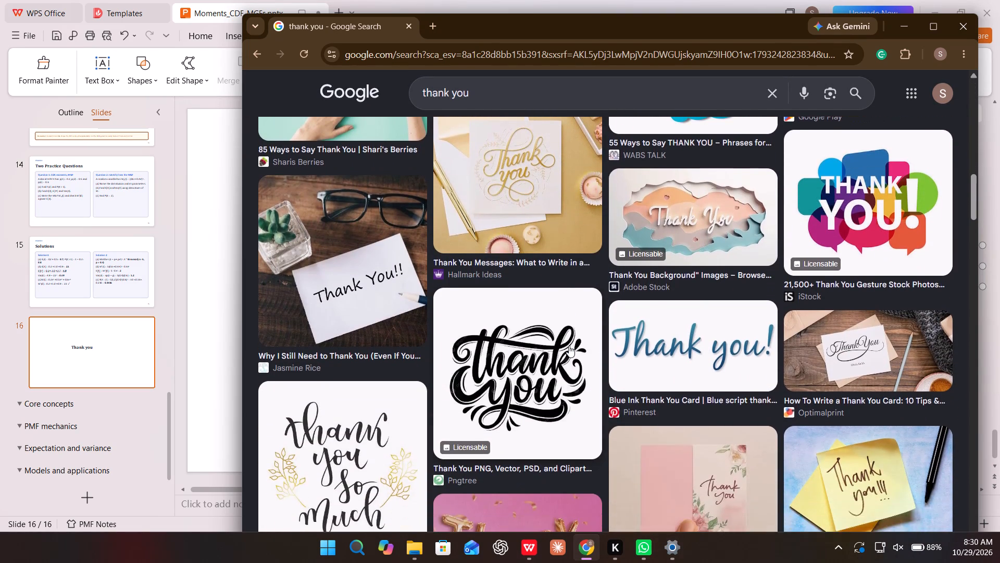
scroll(569, 346, down, 4)
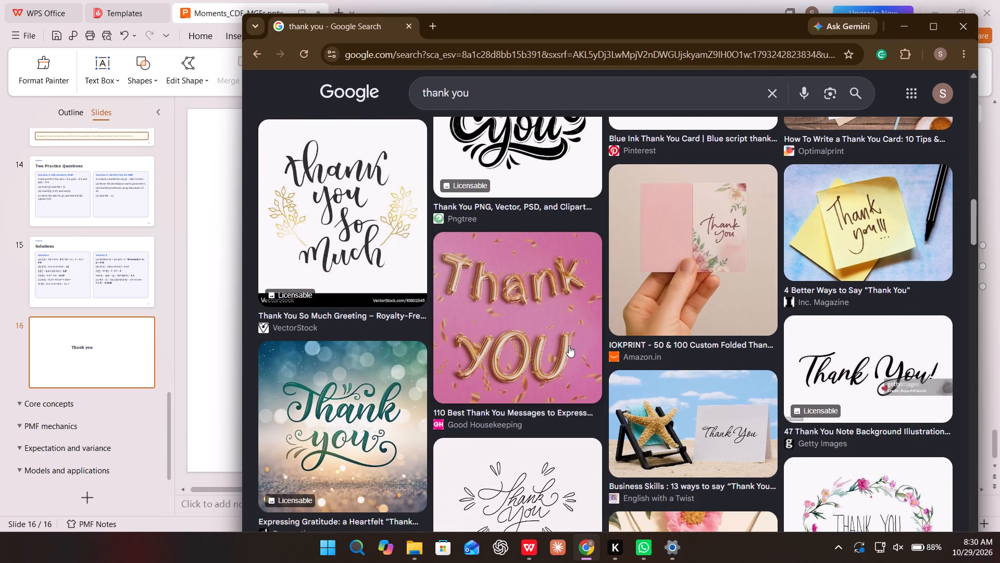
scroll(552, 322, down, 1)
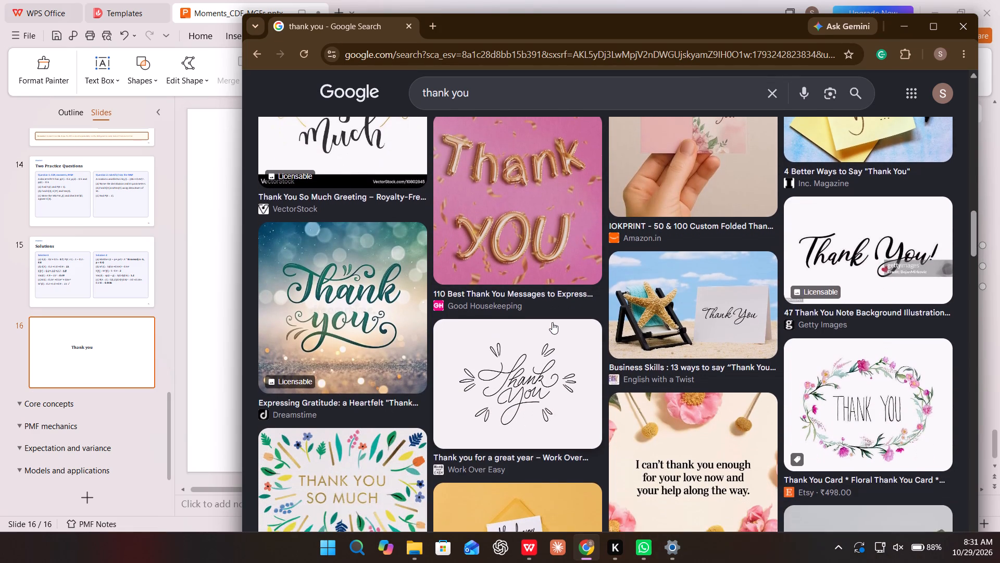
scroll(552, 322, down, 2)
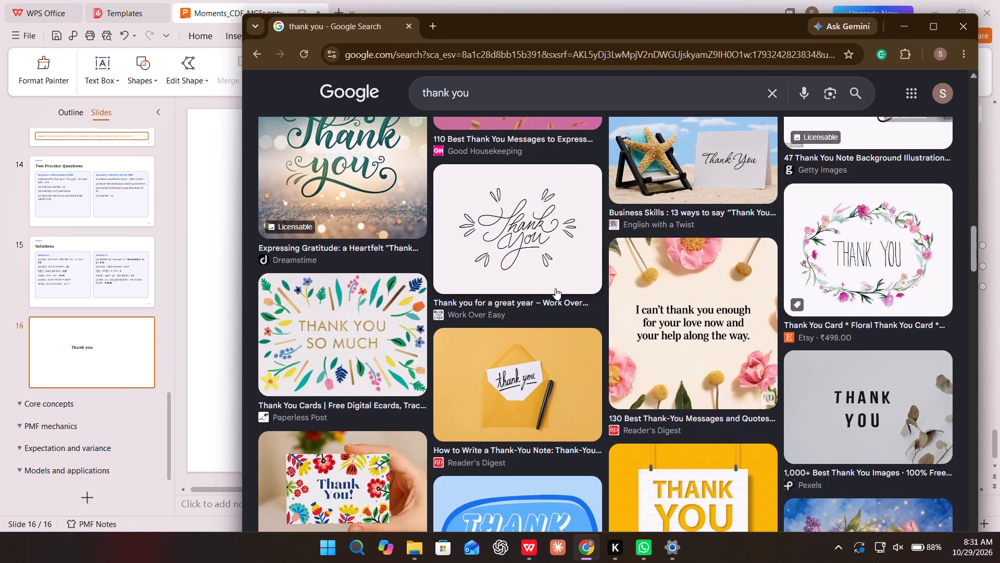
scroll(555, 288, down, 4)
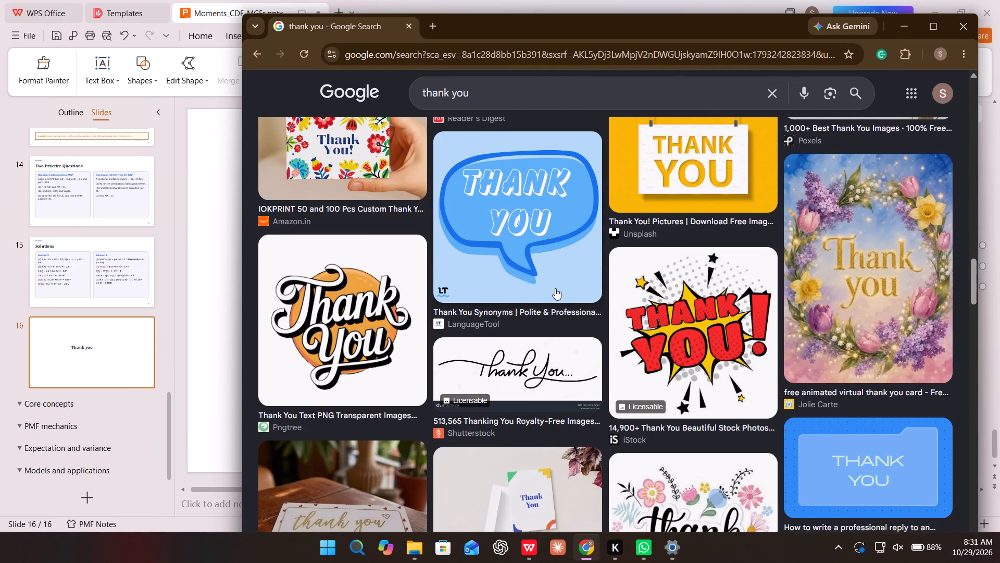
scroll(555, 288, down, 2)
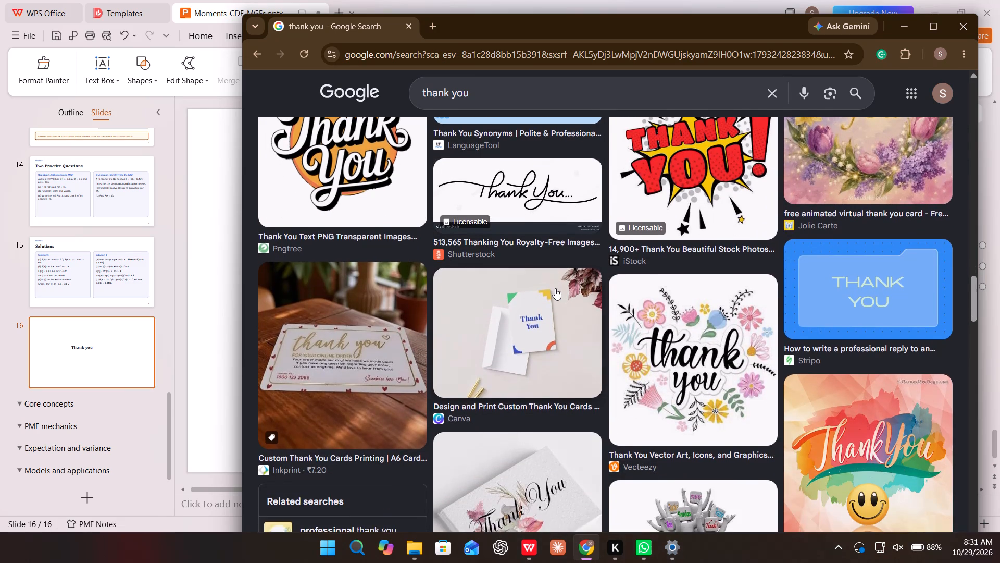
scroll(555, 288, up, 9)
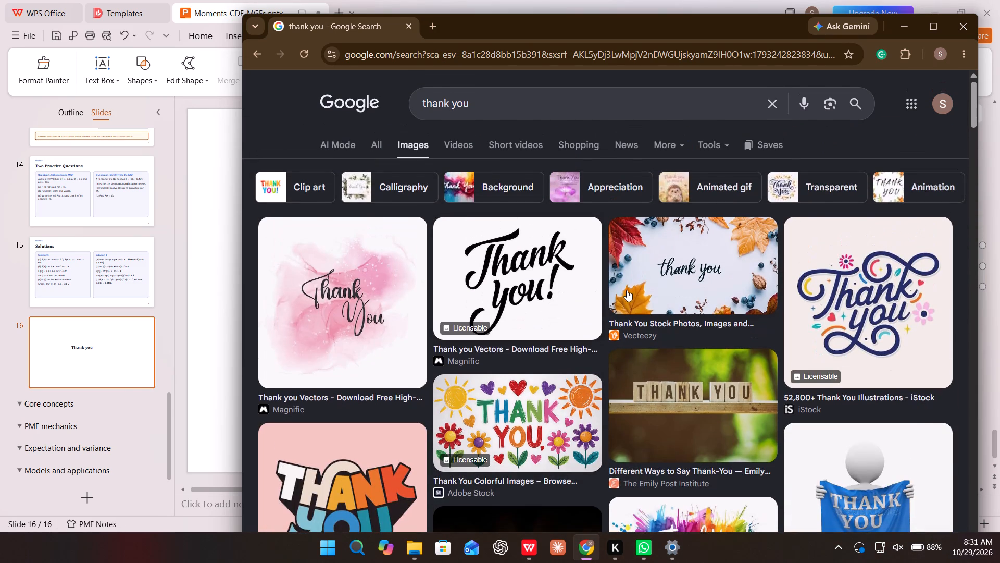
scroll(515, 295, down, 1)
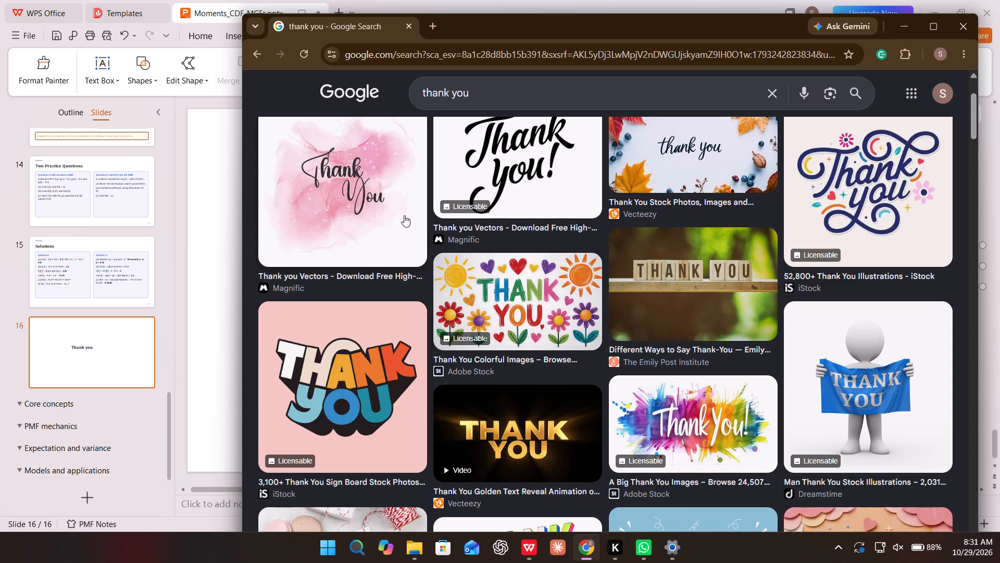
scroll(328, 389, down, 3)
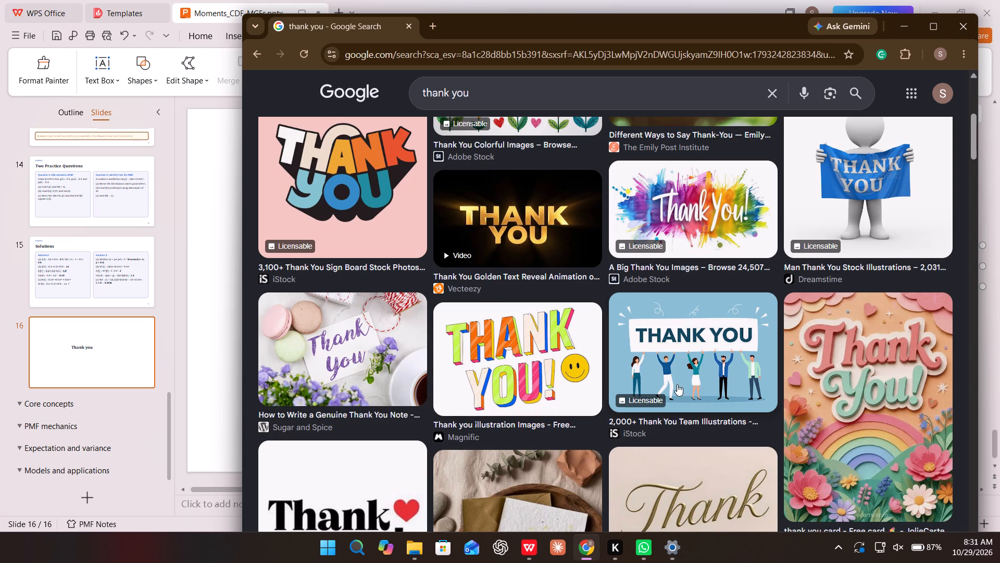
Search Google Images for "thank you funny".
click(506, 97)
key(space)
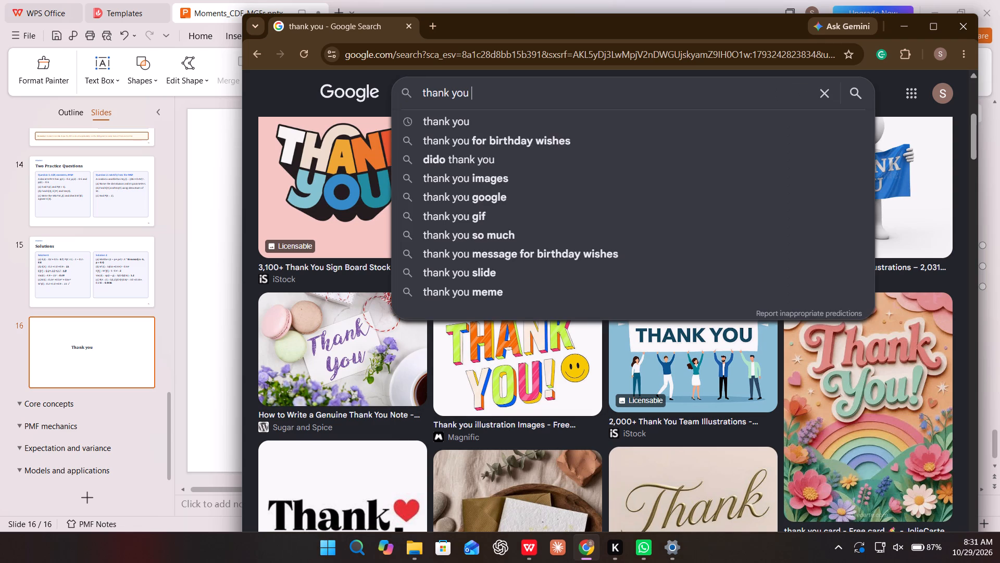
text(funny)
key(Return)
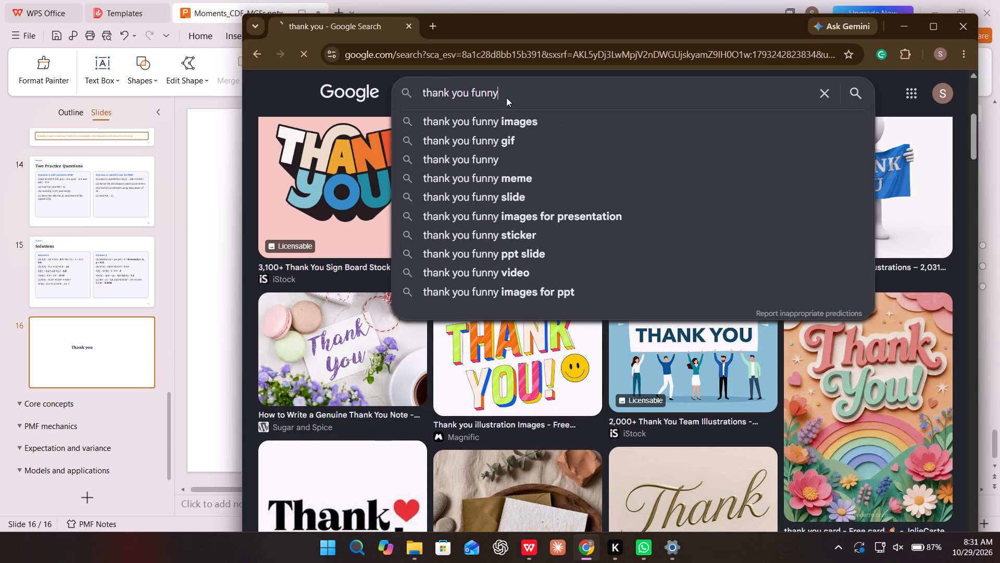
Save the image of the smiling cartoon figure holding a "THANK YOU!!!" sign to the new project folder.
scroll(538, 337, down, 1)
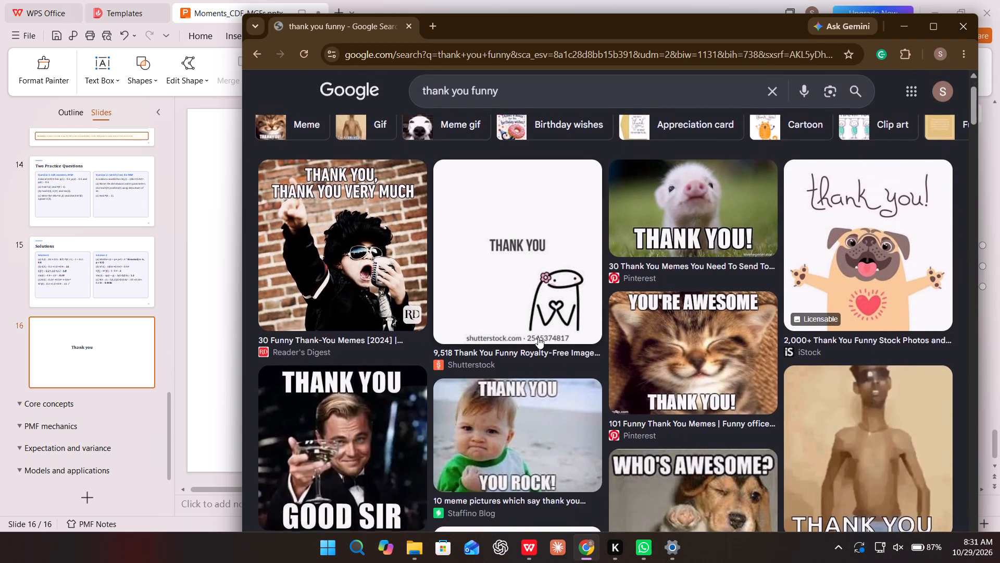
scroll(538, 337, down, 4)
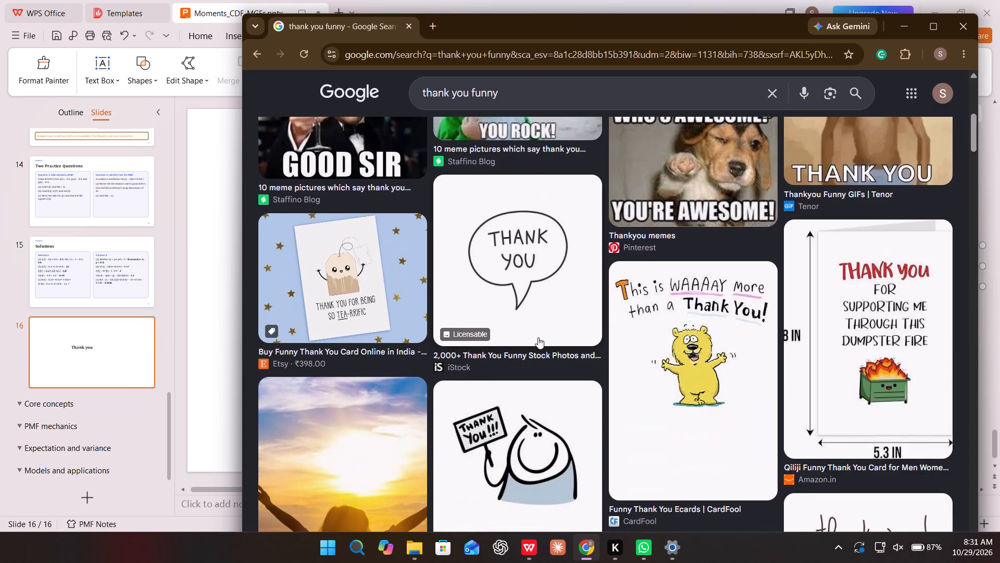
scroll(577, 454, down, 3)
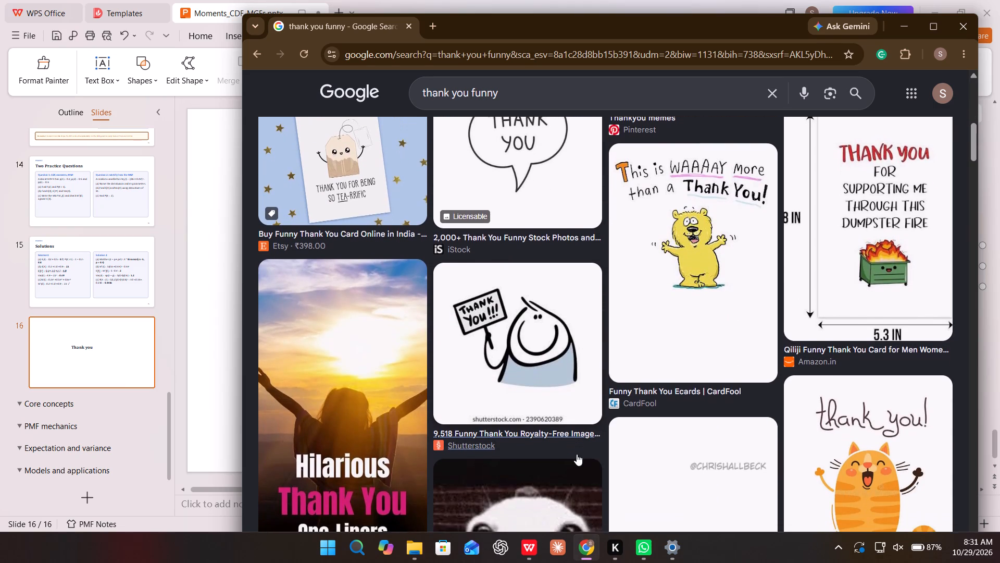
scroll(577, 454, down, 1)
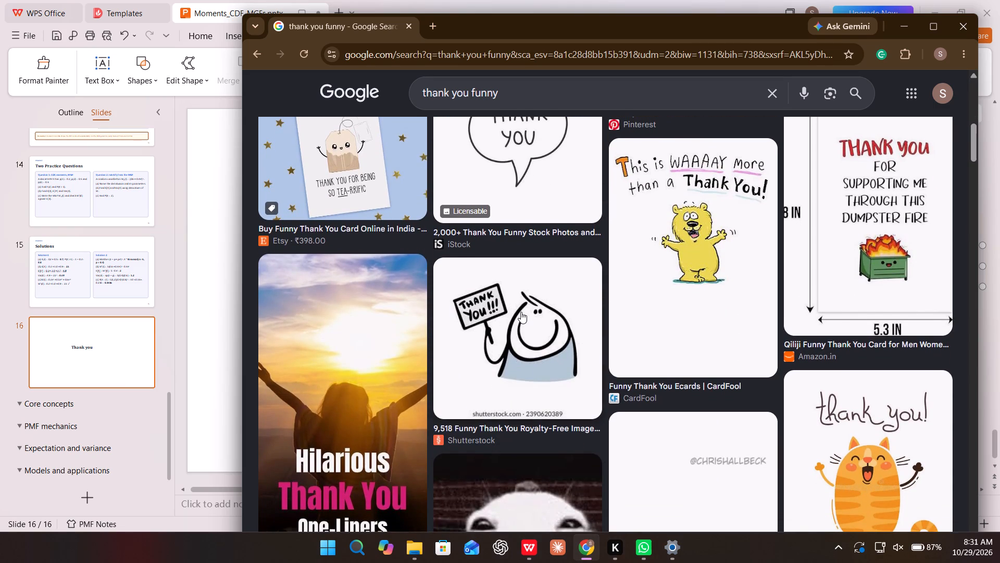
right_click(536, 304)
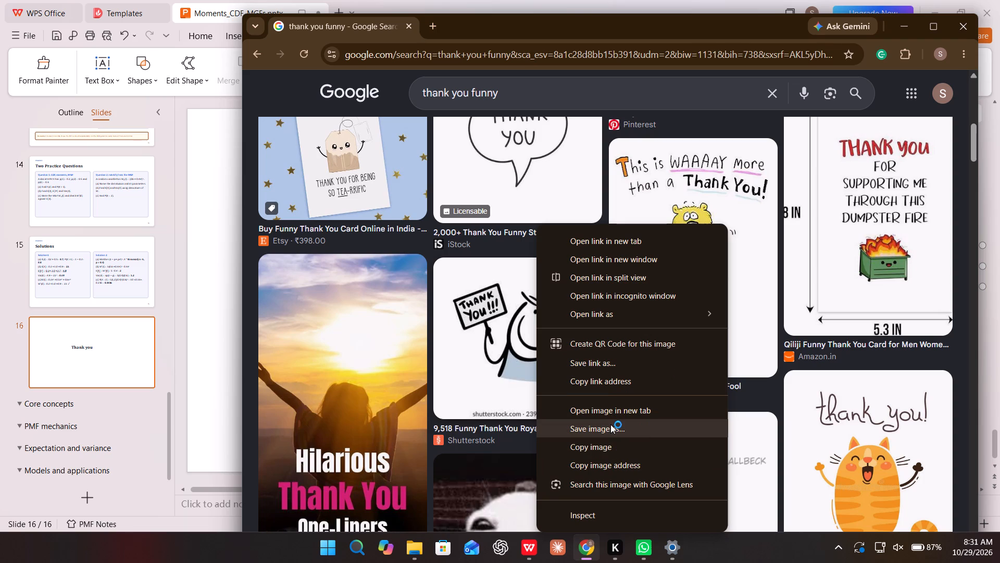
click(501, 342)
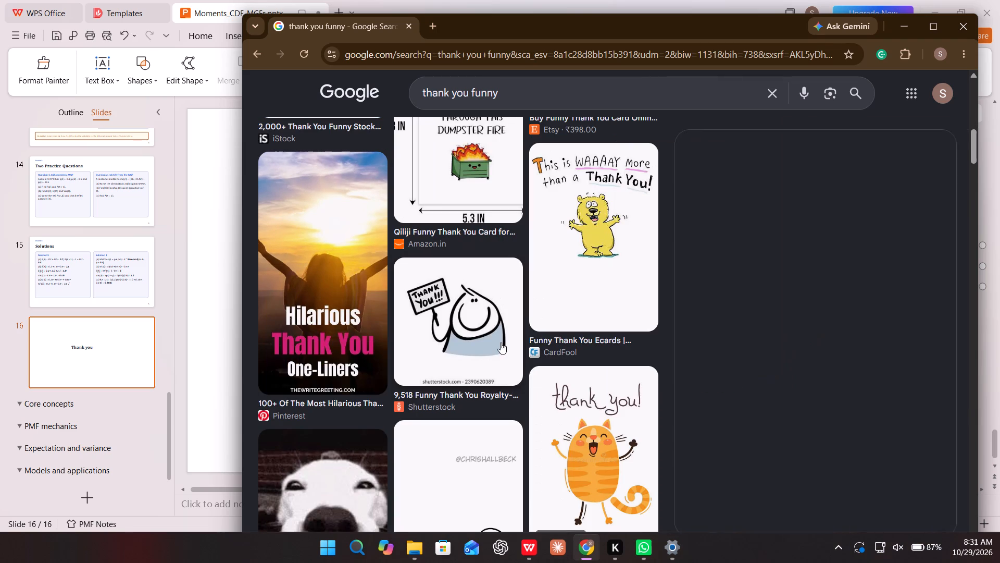
click(918, 145)
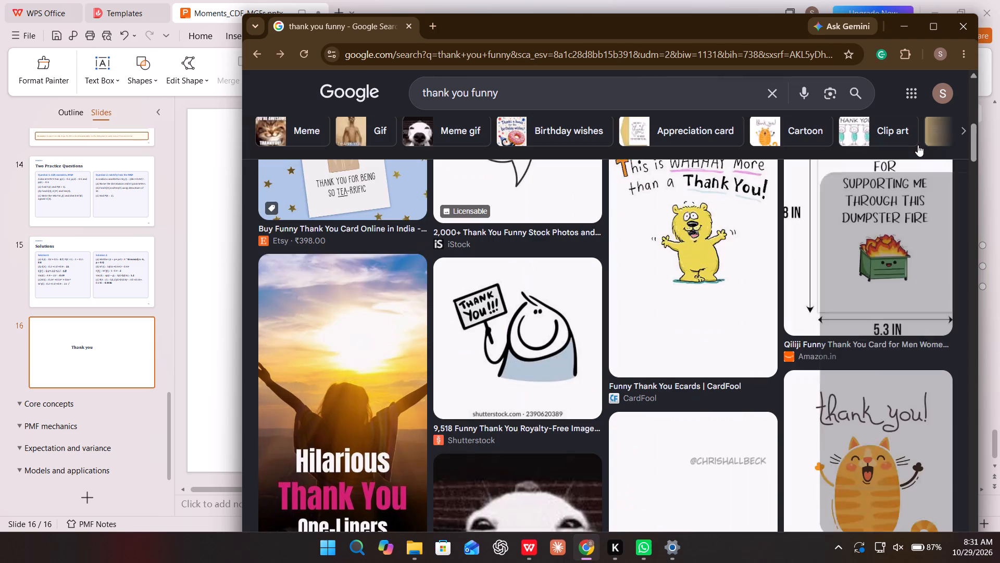
right_click(544, 343)
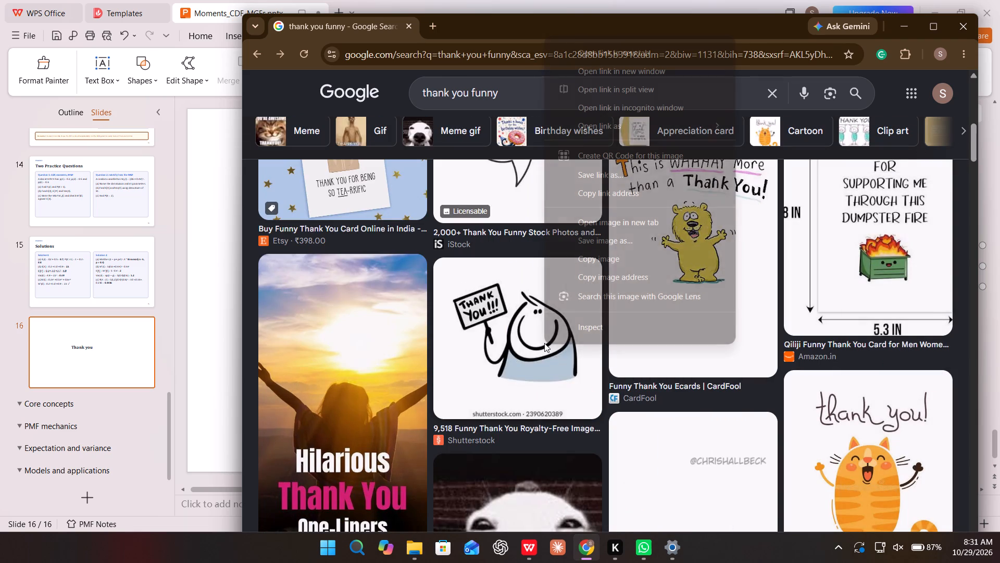
click(595, 237)
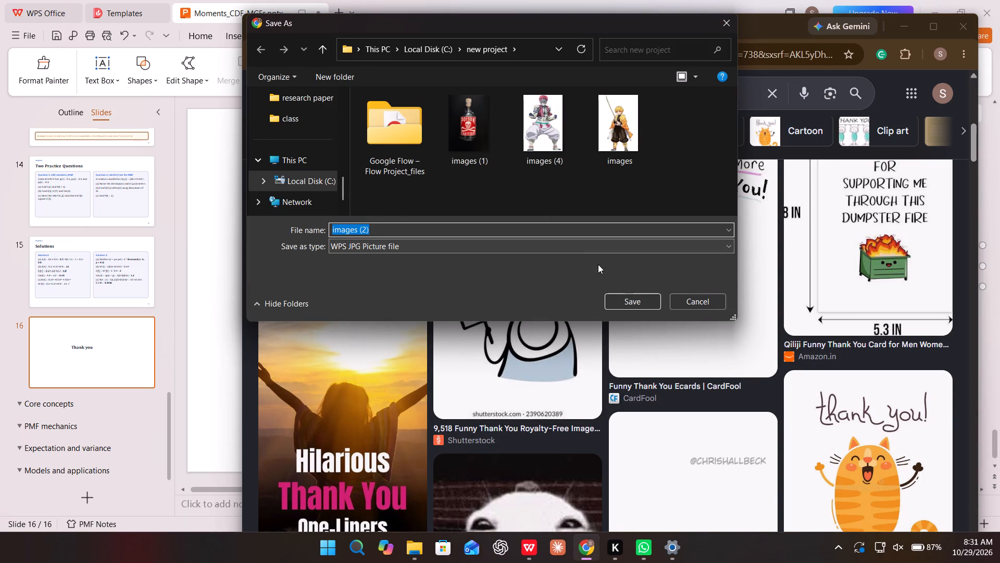
click(623, 294)
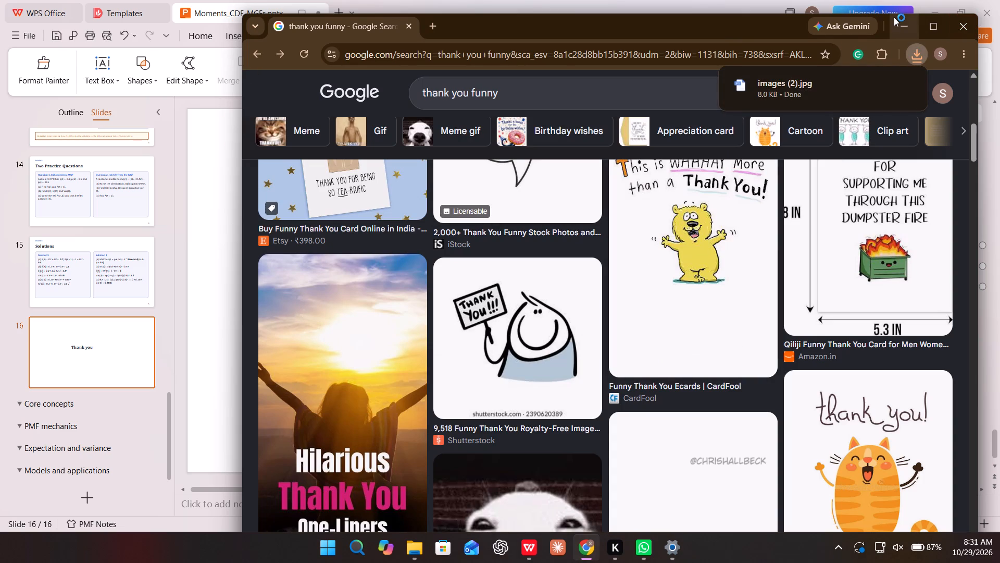
Switch back to WPS Office and delete the "Thank you" title box with its text from slide 16.
click(894, 18)
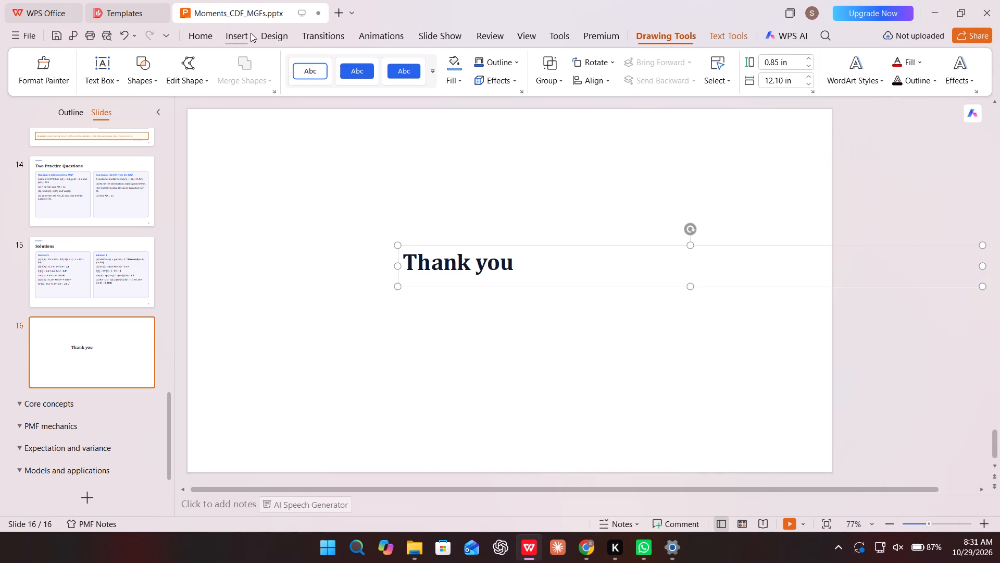
click(543, 251)
click(530, 254)
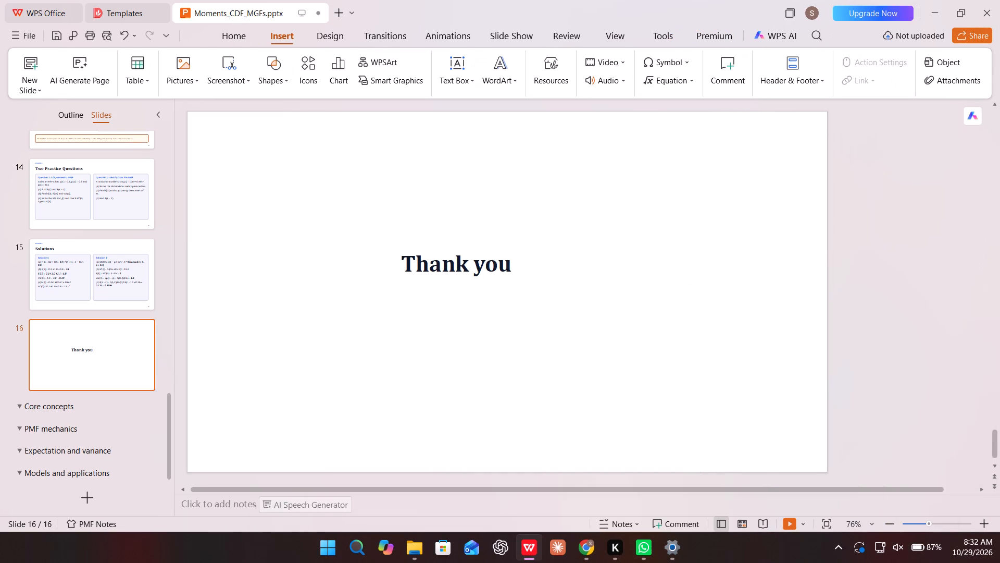
click(492, 268)
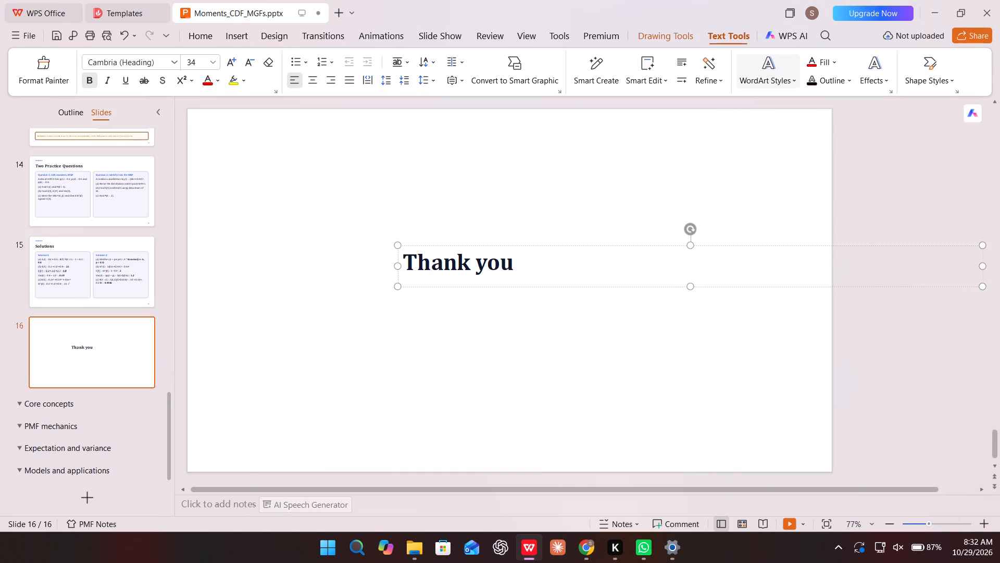
click(522, 247)
key(BackSpace)
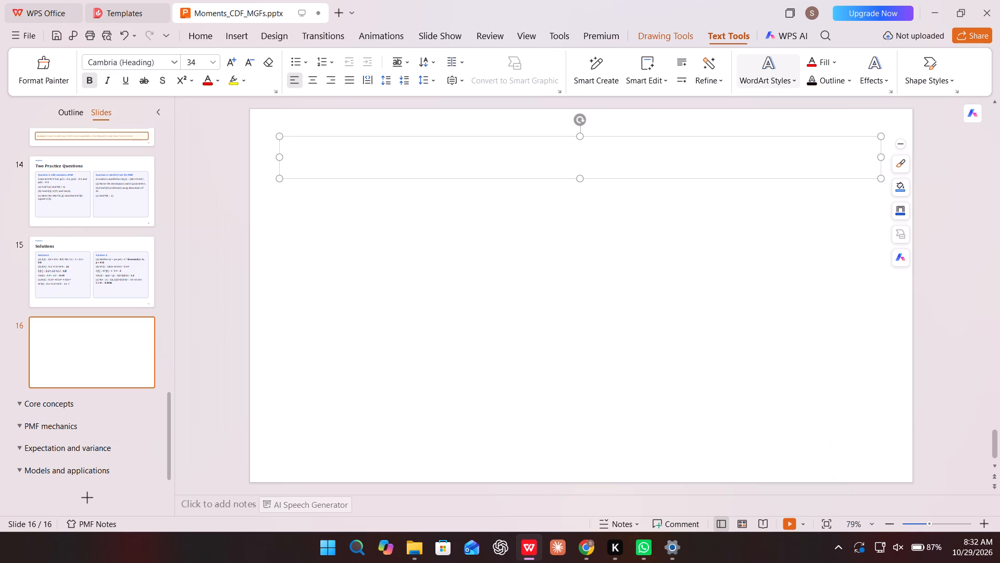
Insert the saved picture images (2) from the new project folder on Local Disk (C:) into slide 16.
click(238, 34)
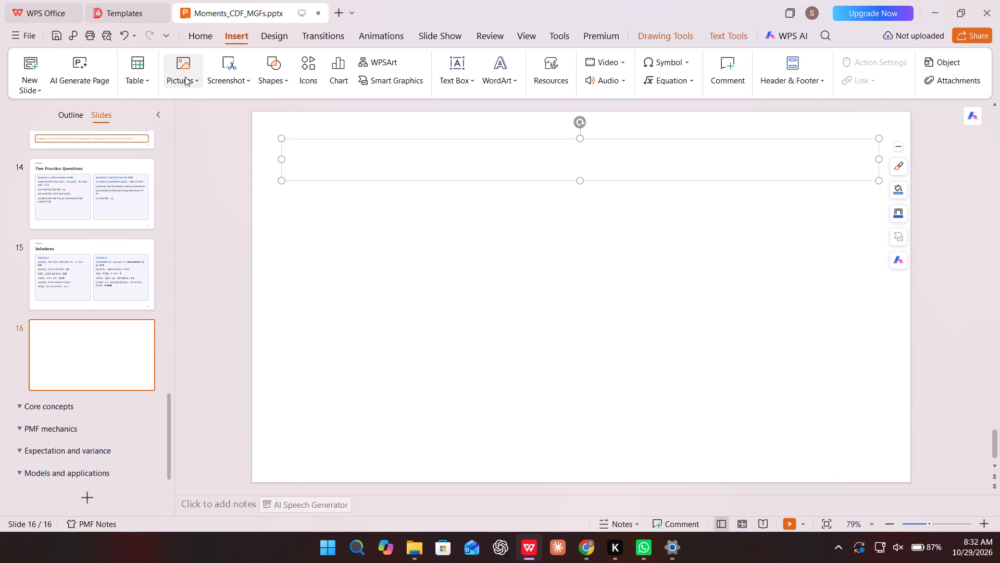
click(185, 77)
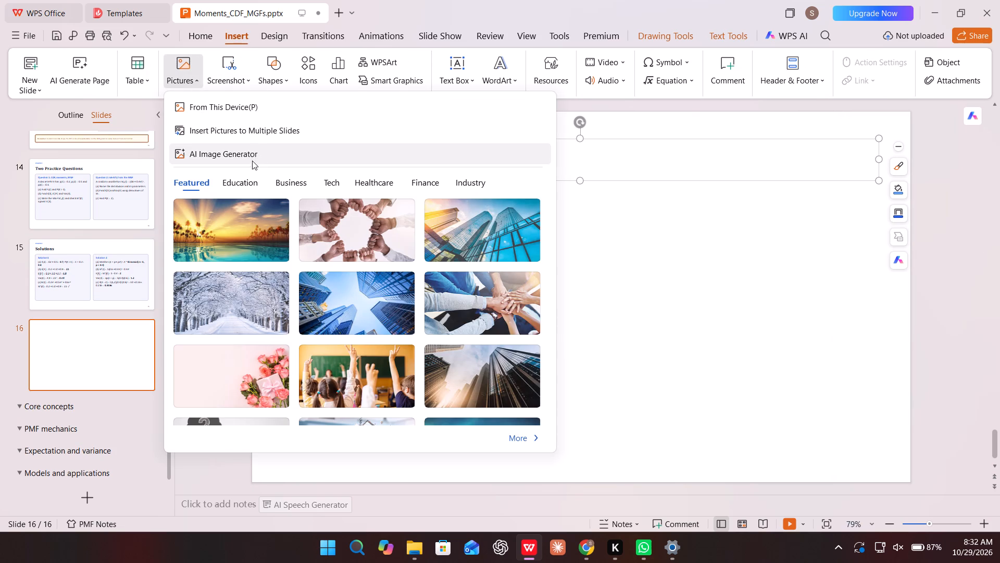
click(224, 107)
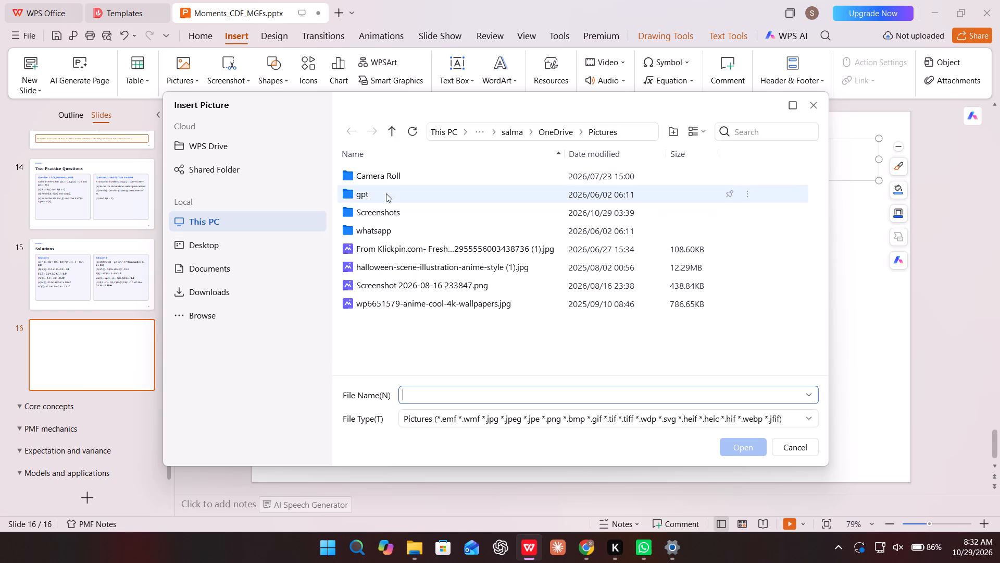
scroll(227, 280, down, 1)
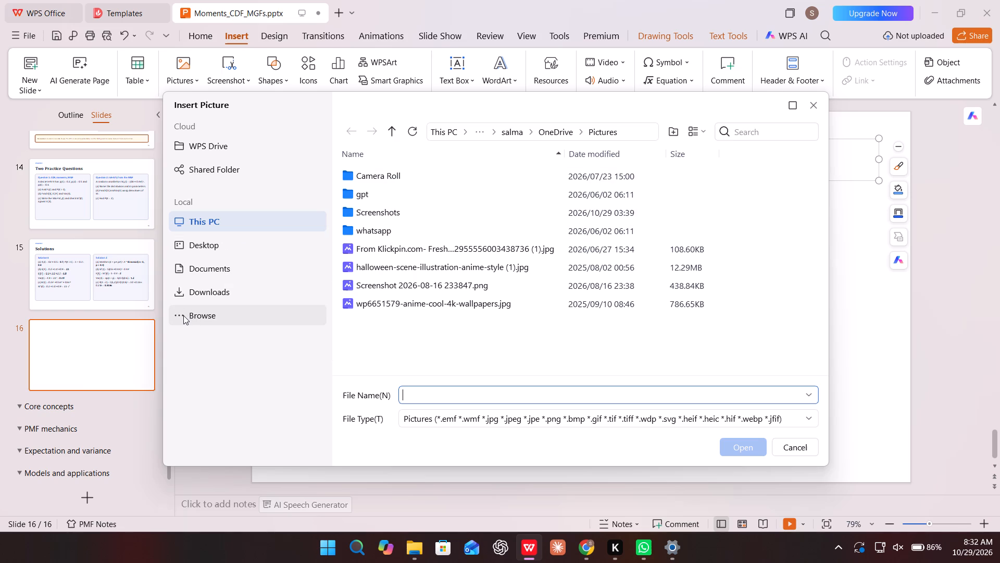
click(183, 316)
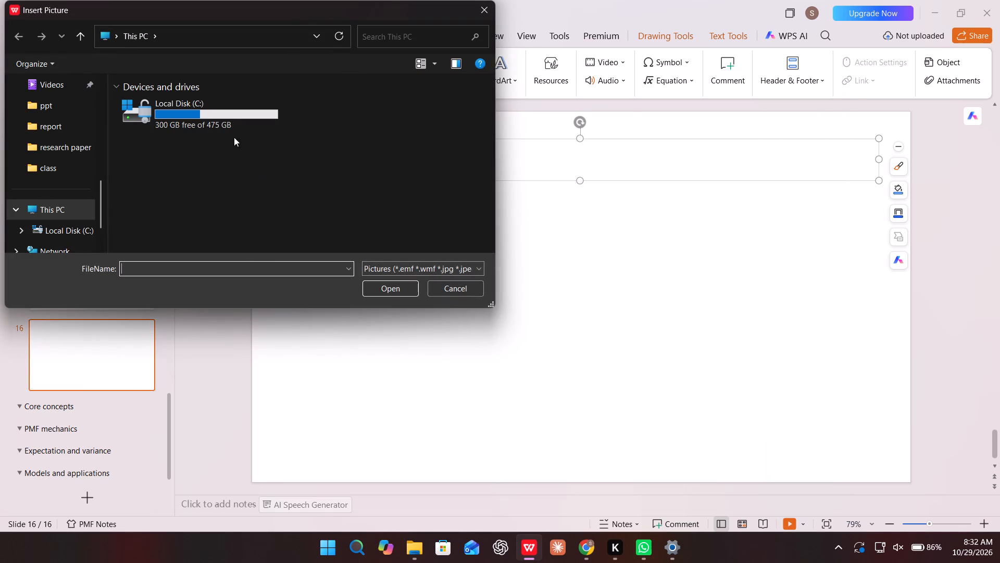
double_click(189, 110)
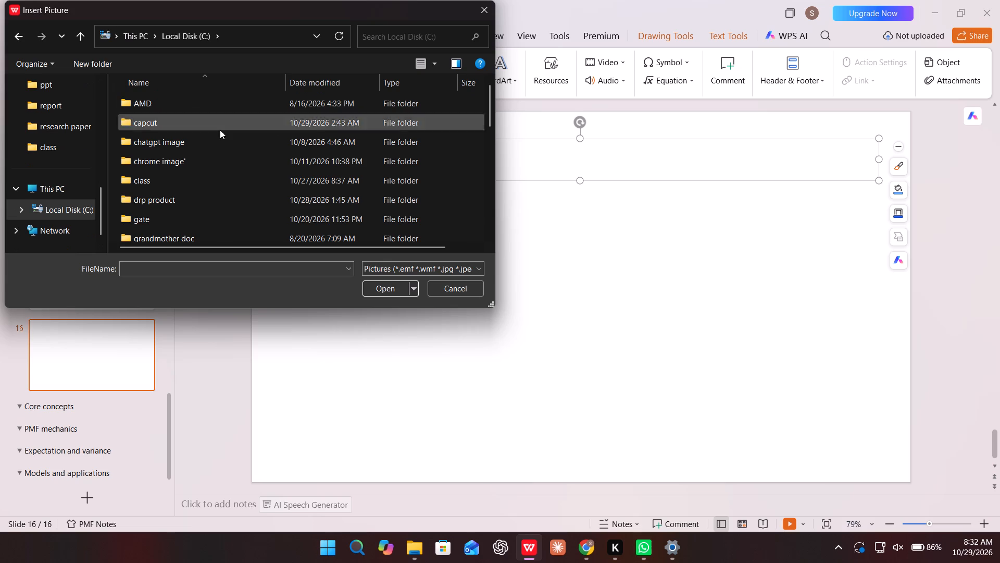
scroll(173, 197, down, 1)
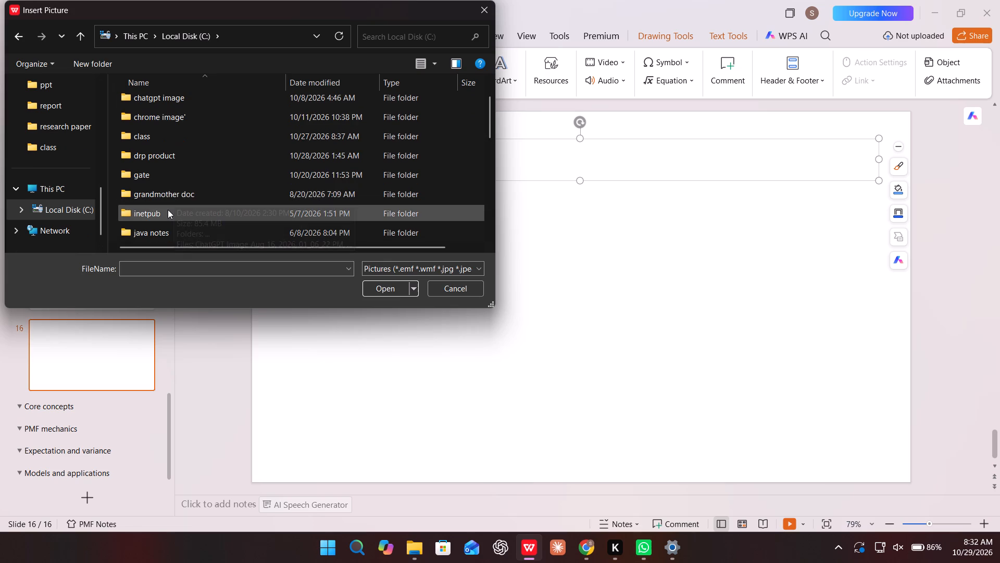
scroll(168, 210, down, 3)
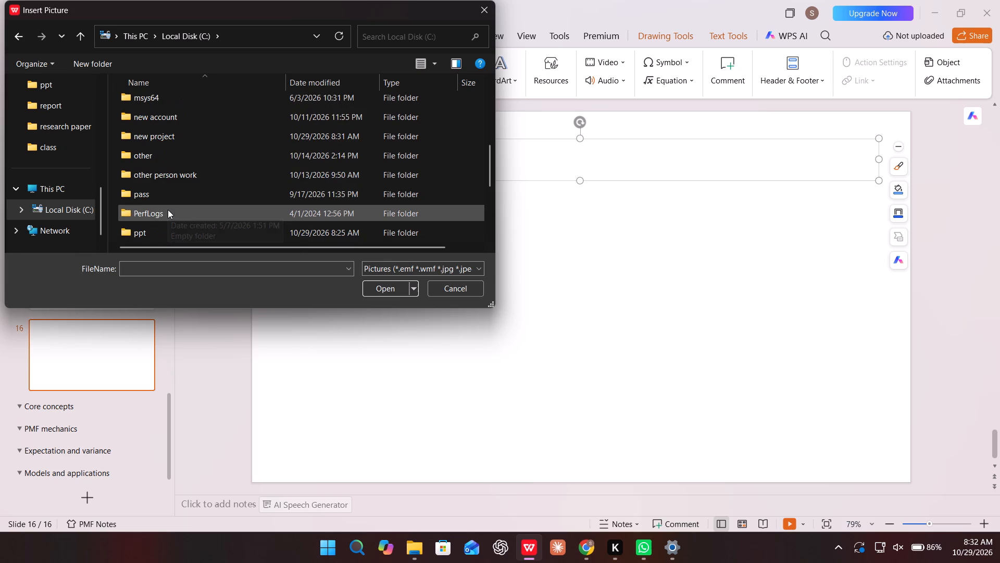
double_click(157, 138)
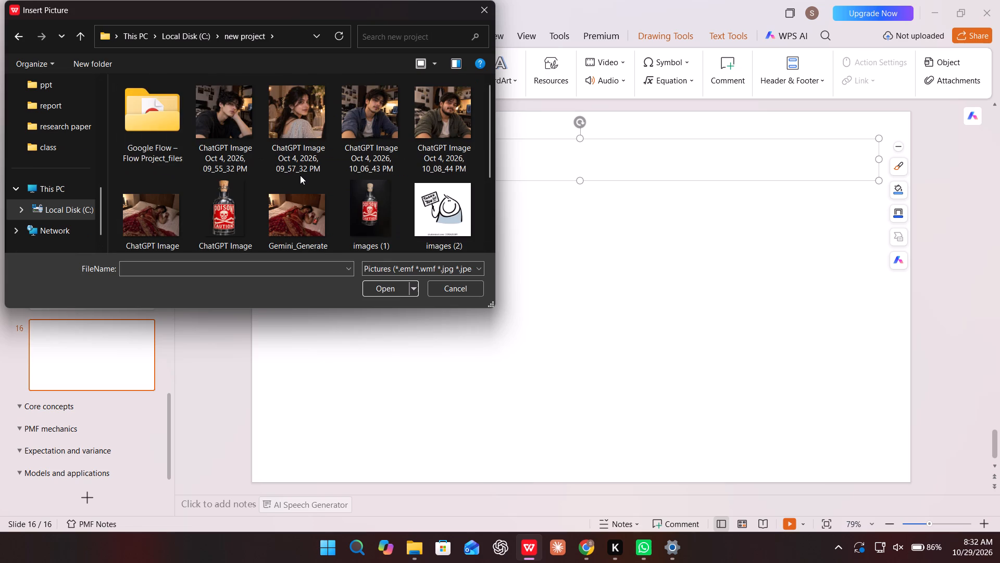
double_click(457, 210)
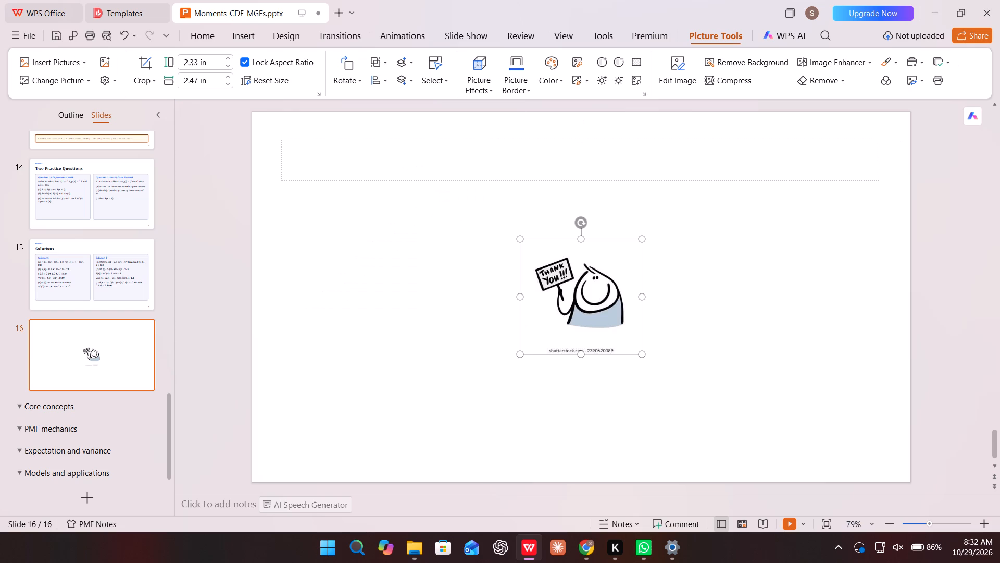
Enlarge the thank-you picture to about 5.25 by 5.55 in and move it near the centre of slide 16.
drag(595, 288, 553, 242)
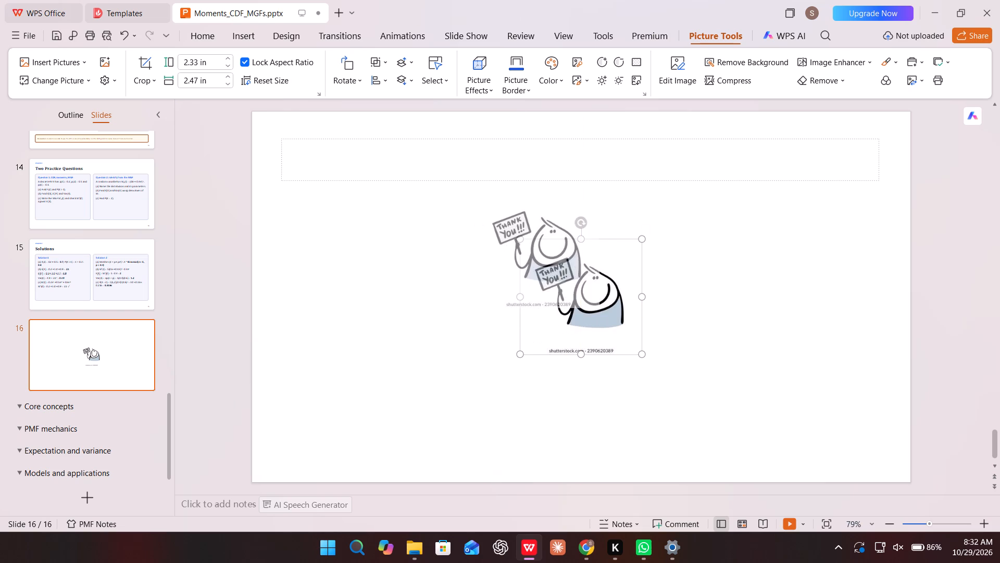
drag(599, 307, 751, 411)
drag(669, 372, 570, 313)
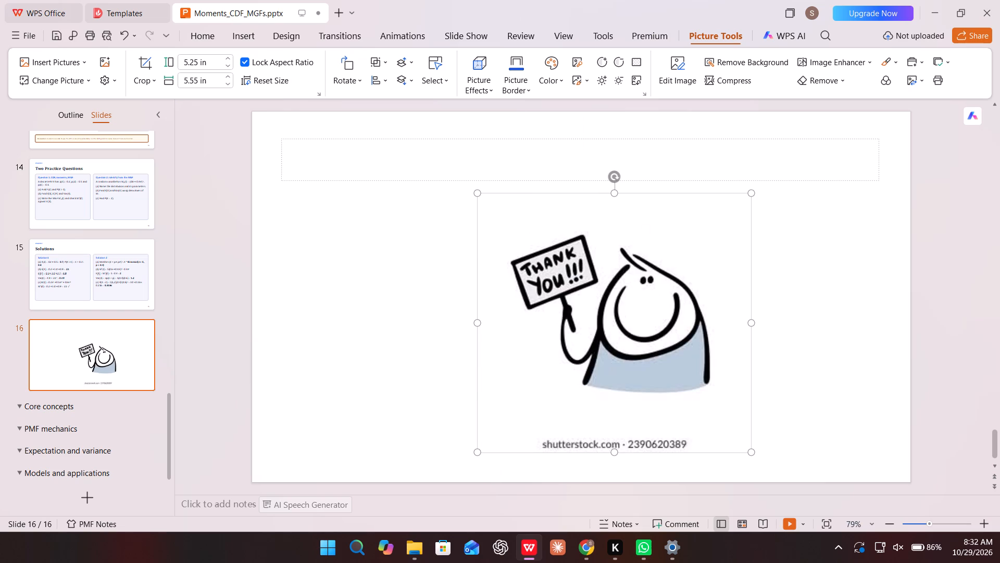
drag(570, 313, 562, 307)
drag(535, 258, 597, 284)
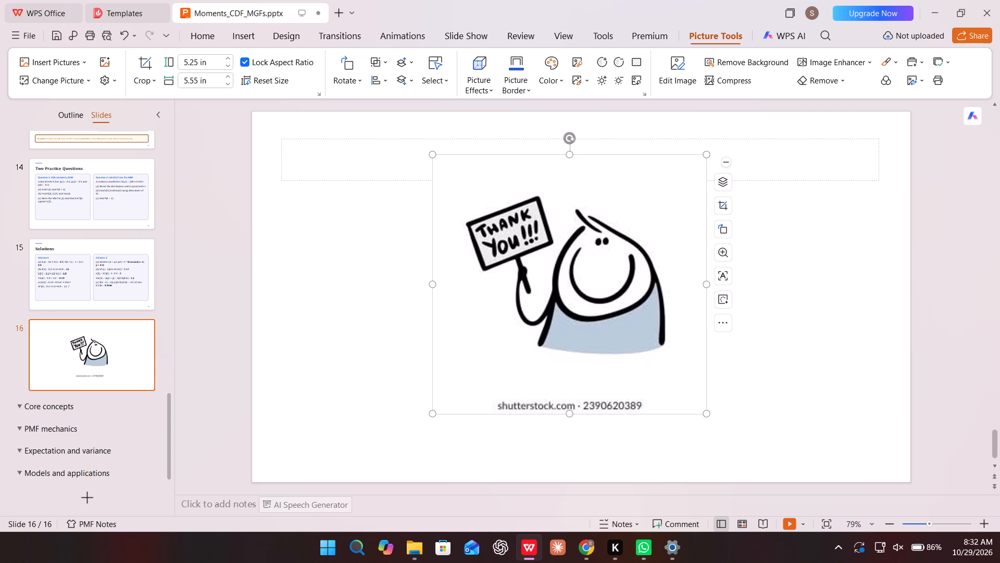
Crop the shutterstock.com caption strip off the picture's lower edge, leaving a height of about 4.92 in.
click(571, 412)
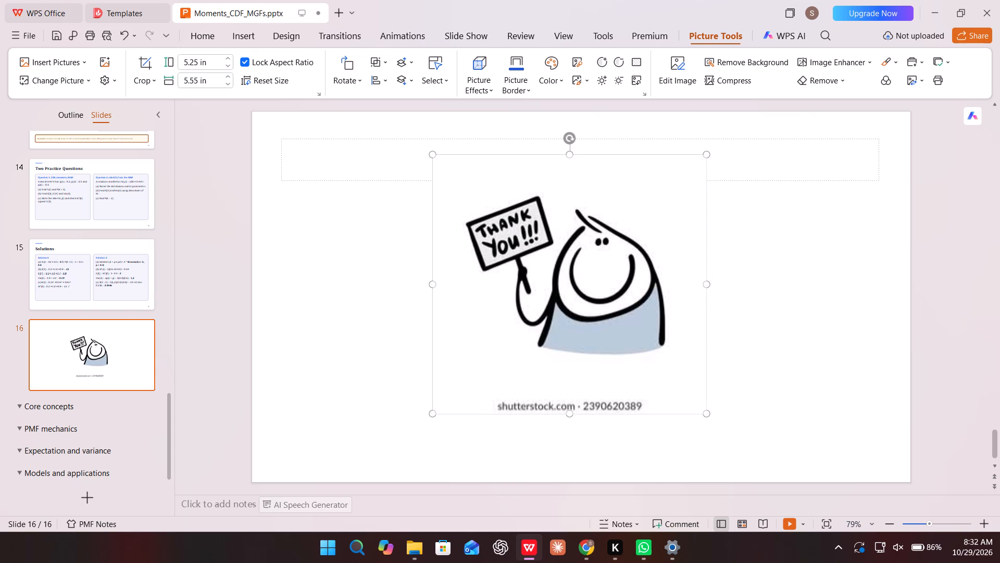
click(729, 211)
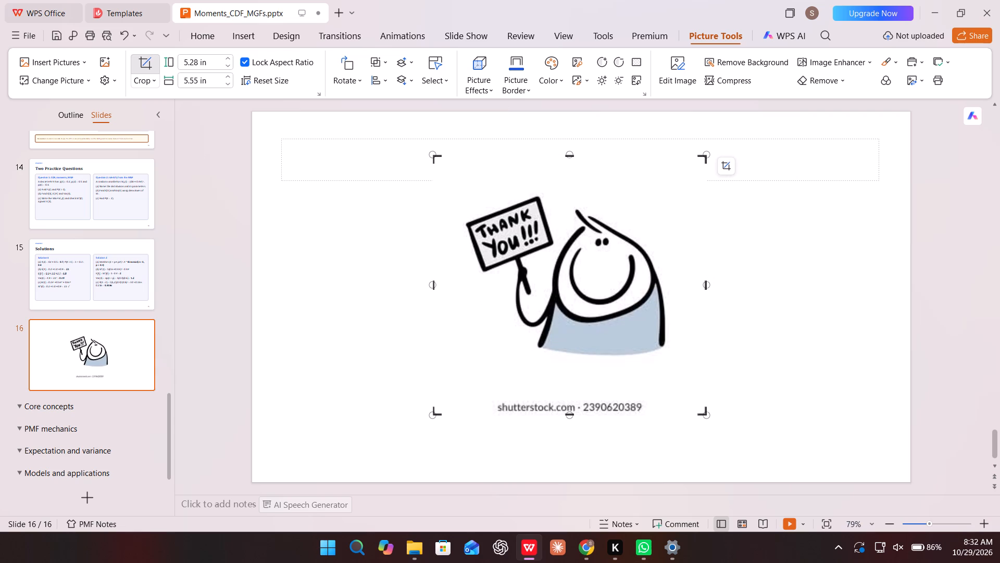
drag(571, 417, 568, 398)
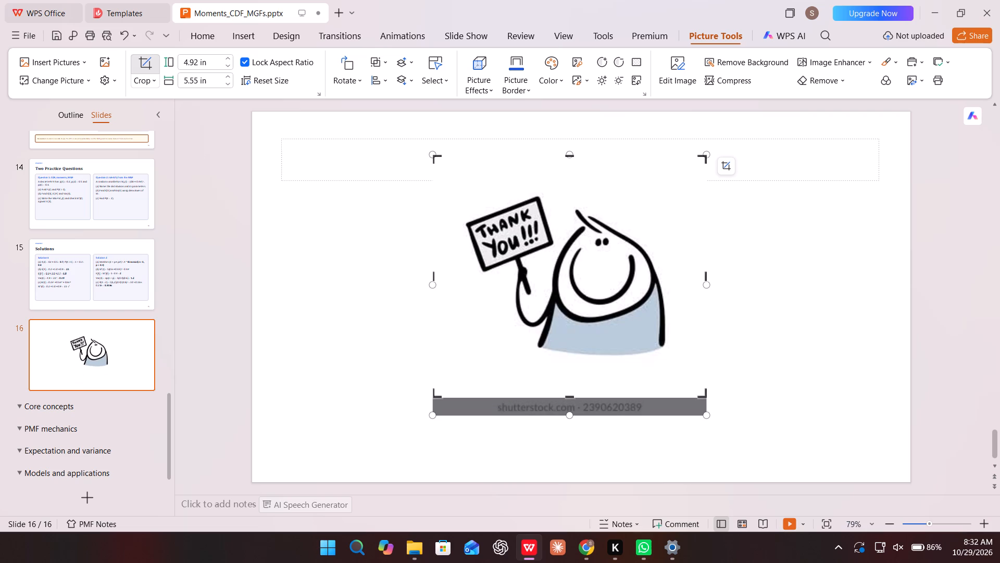
click(723, 362)
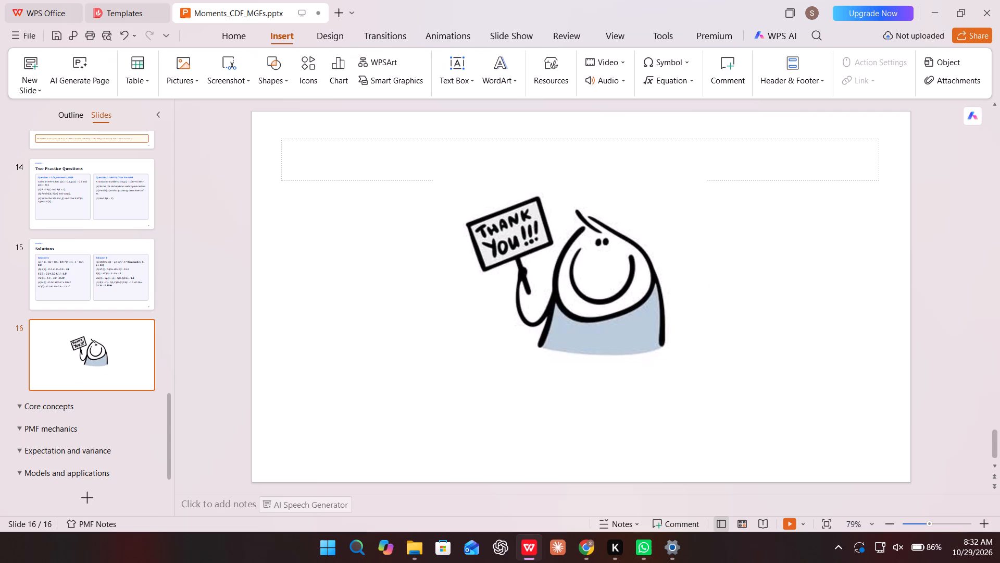
Move the cropped thank-you picture slightly down on slide 16, just below the empty title placeholder.
click(608, 293)
drag(608, 293, 614, 317)
click(794, 284)
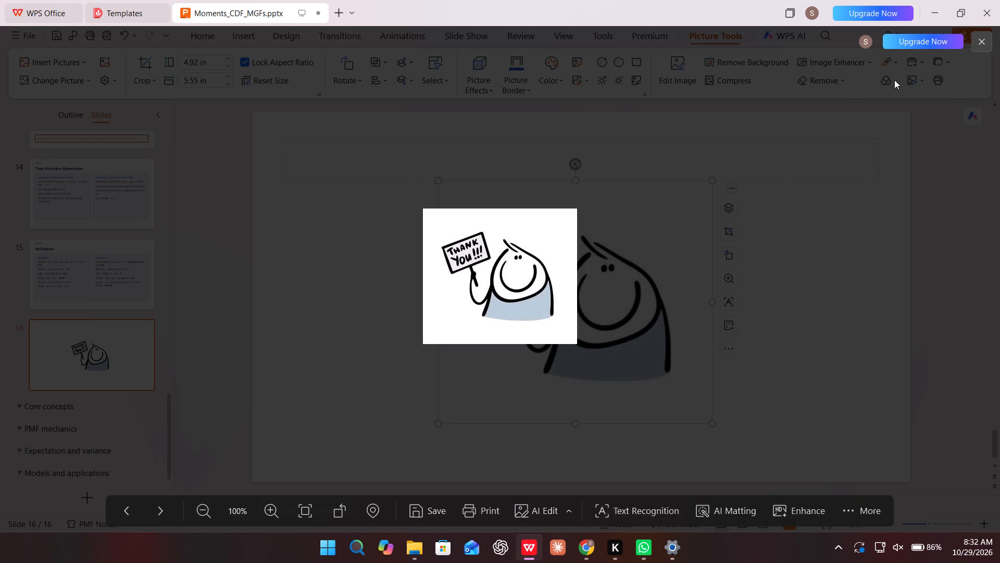
click(977, 46)
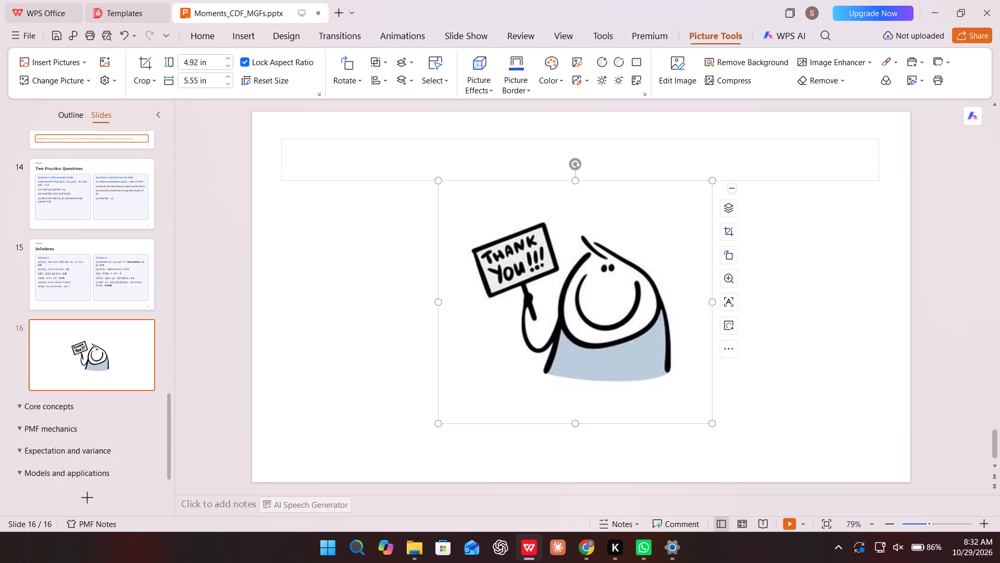
Review the finished deck's slides, from the practice questions and title slides through to the cheat sheet.
click(840, 266)
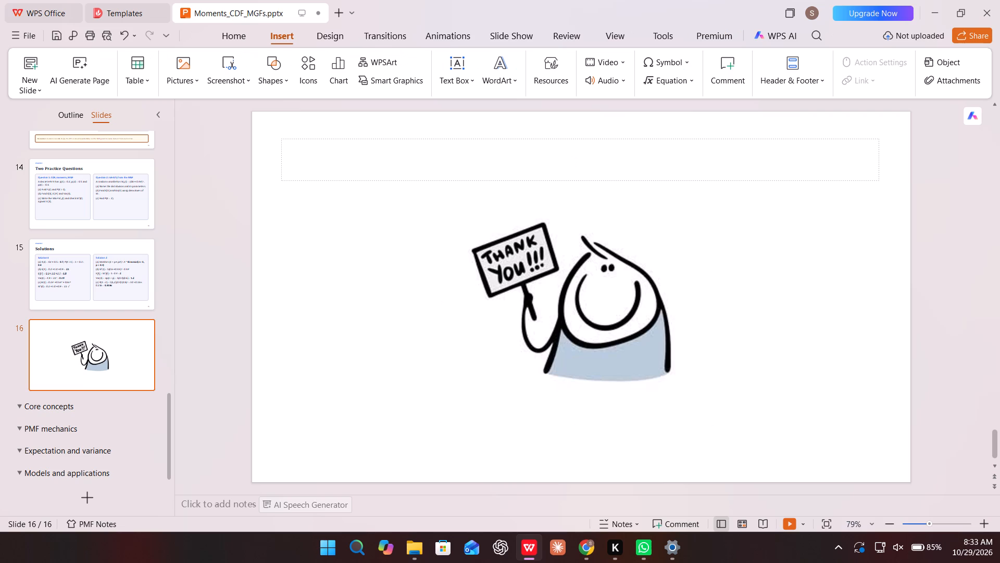
click(107, 258)
click(105, 211)
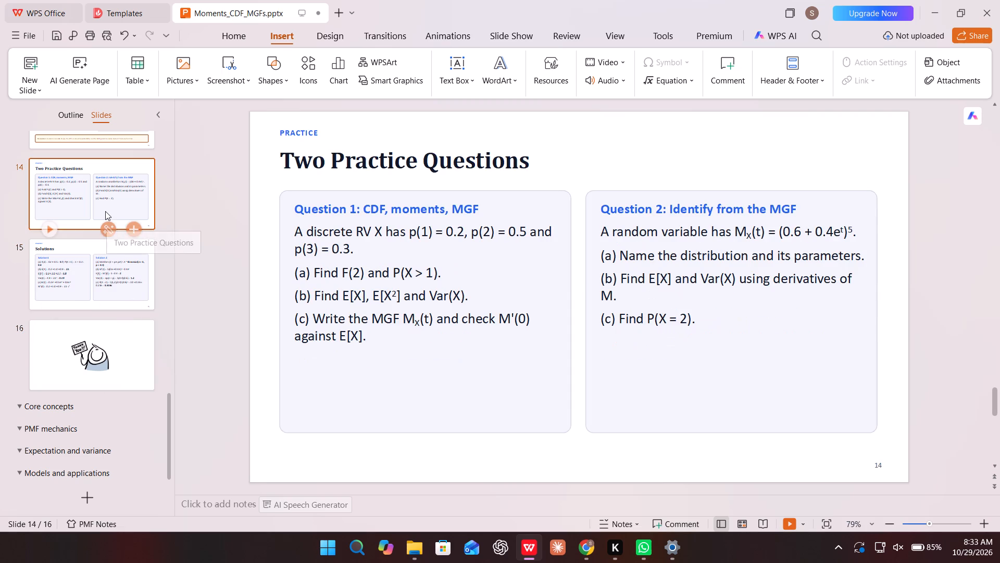
scroll(105, 211, up, 7)
scroll(86, 152, up, 4)
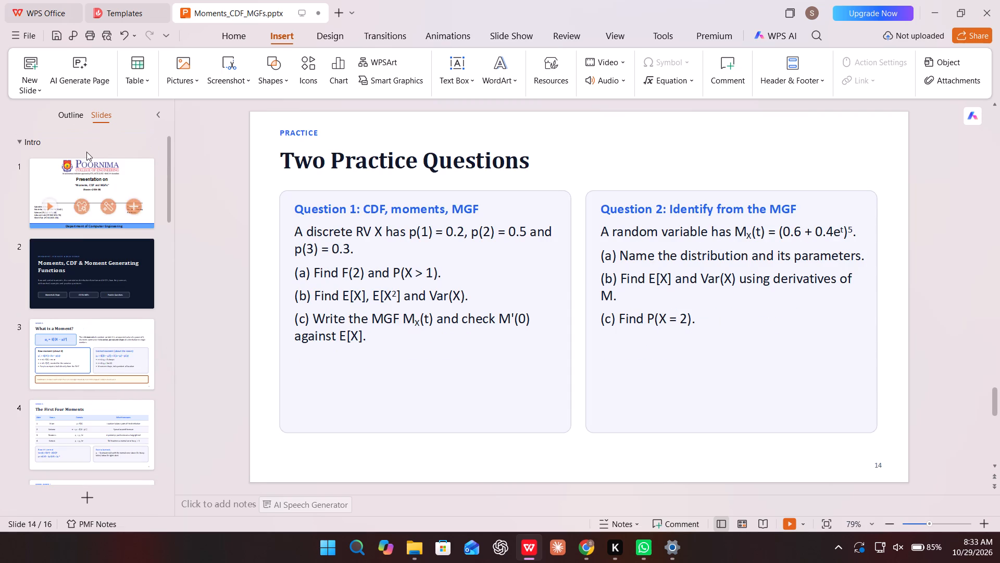
click(84, 186)
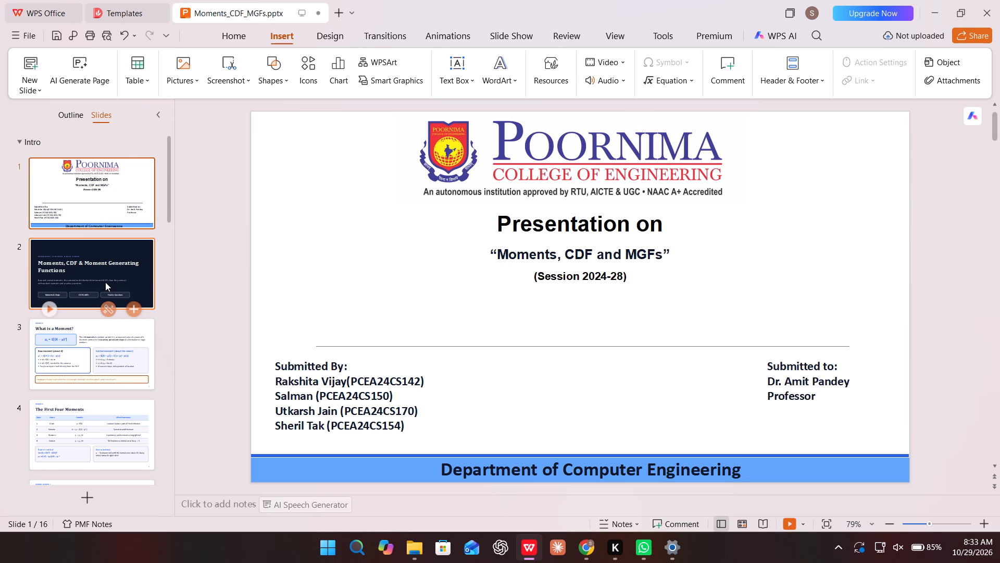
click(119, 271)
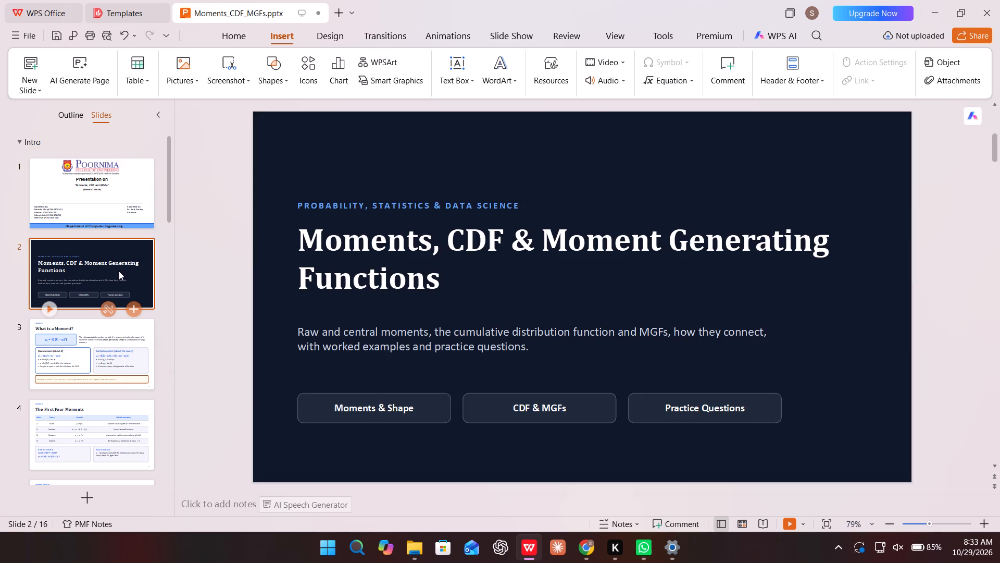
scroll(467, 336, down, 18)
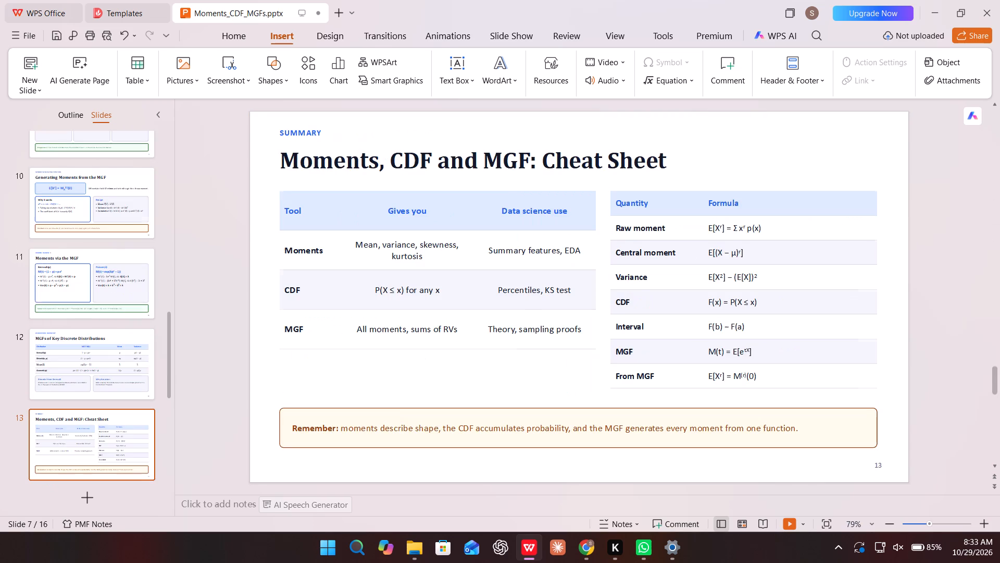
scroll(467, 336, up, 15)
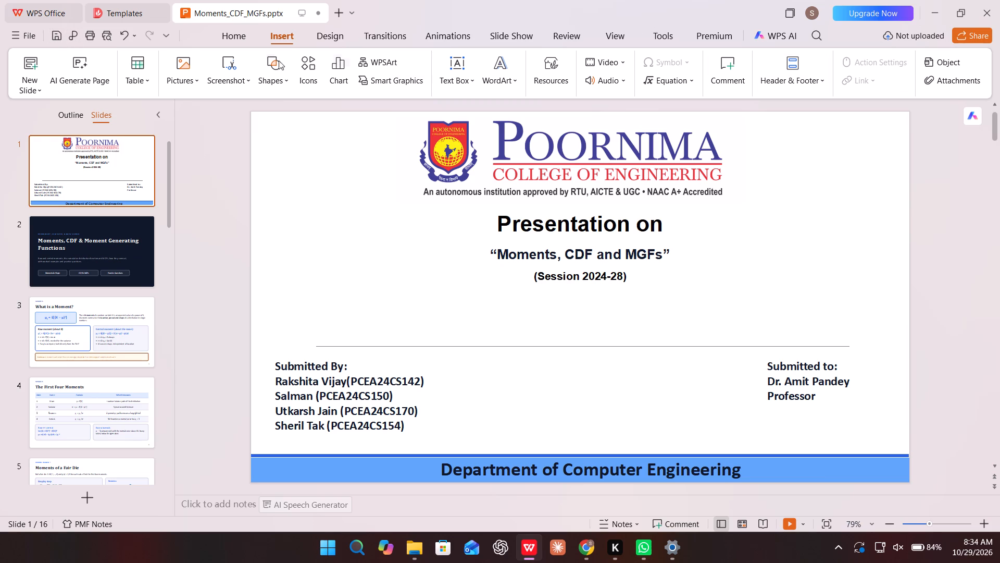
Save Moments_CDF_MGFs.pptx in its same local location instead of WPS Cloud.
click(60, 36)
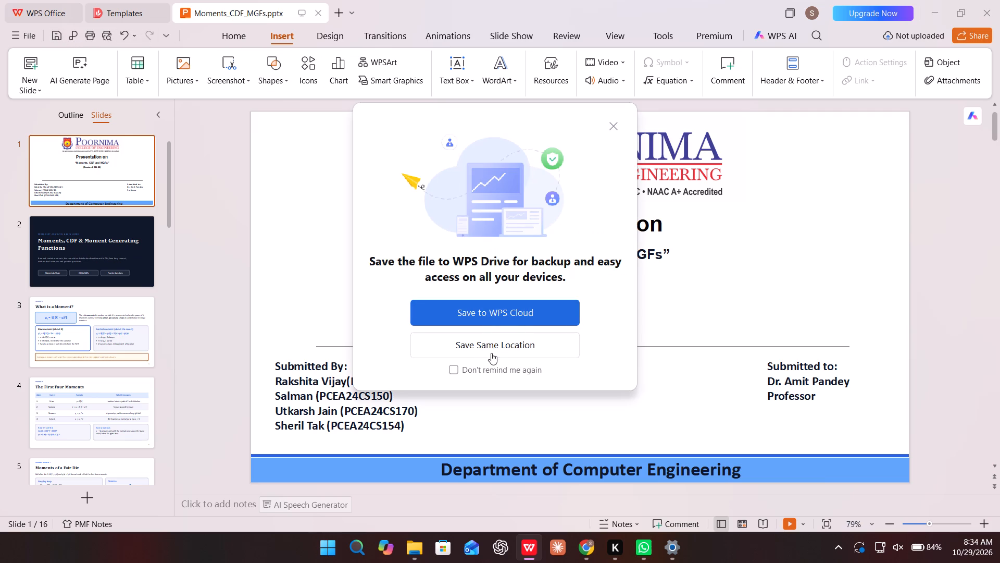
click(486, 340)
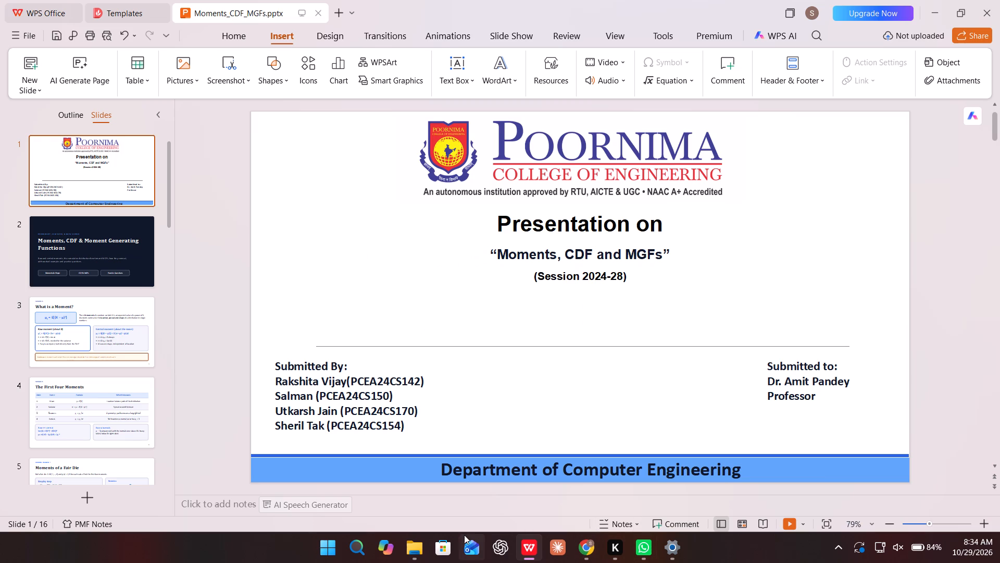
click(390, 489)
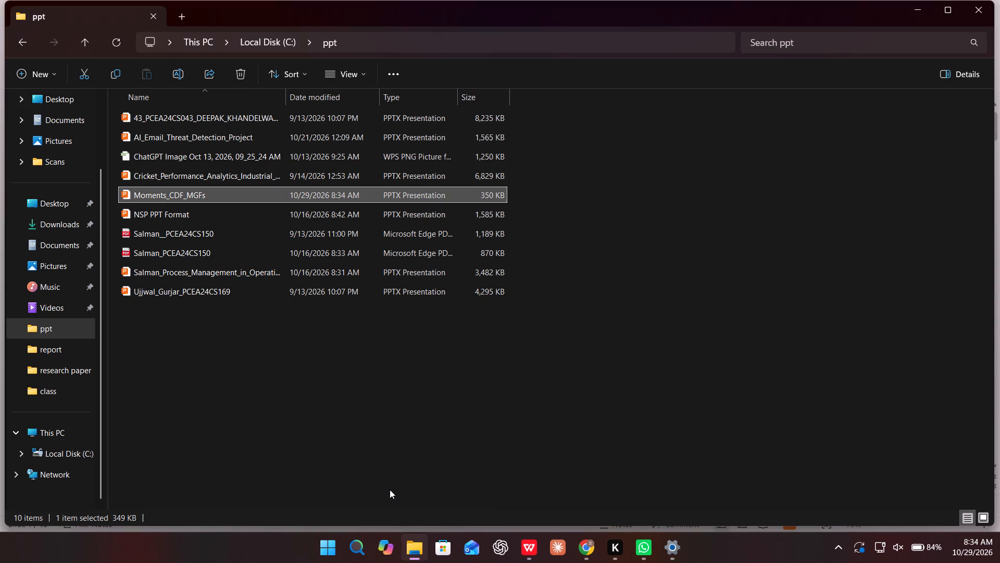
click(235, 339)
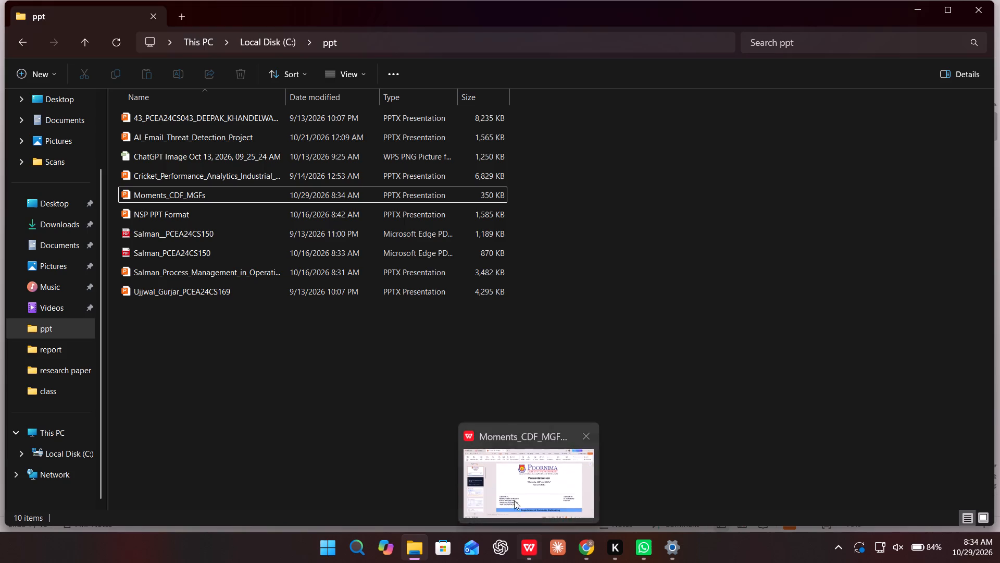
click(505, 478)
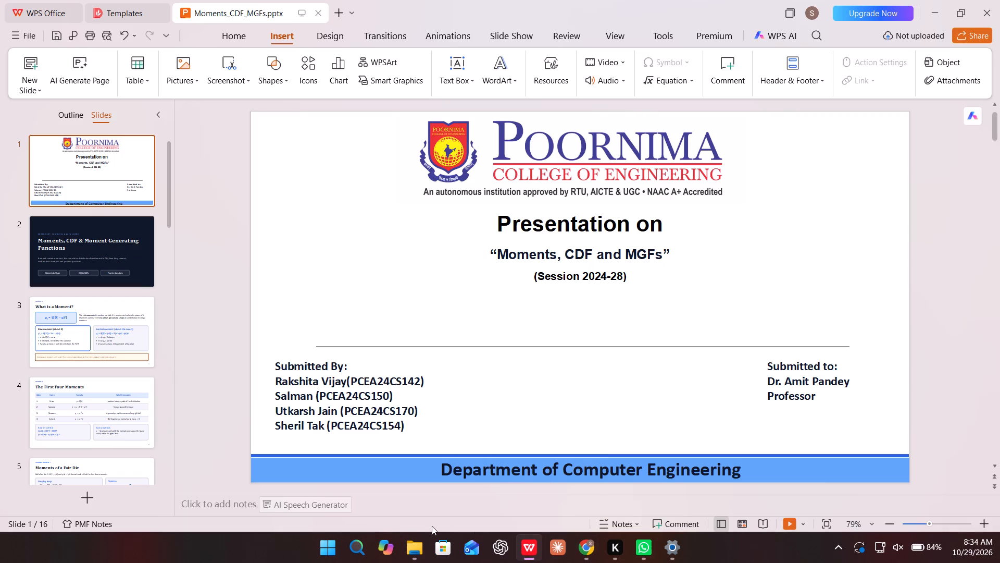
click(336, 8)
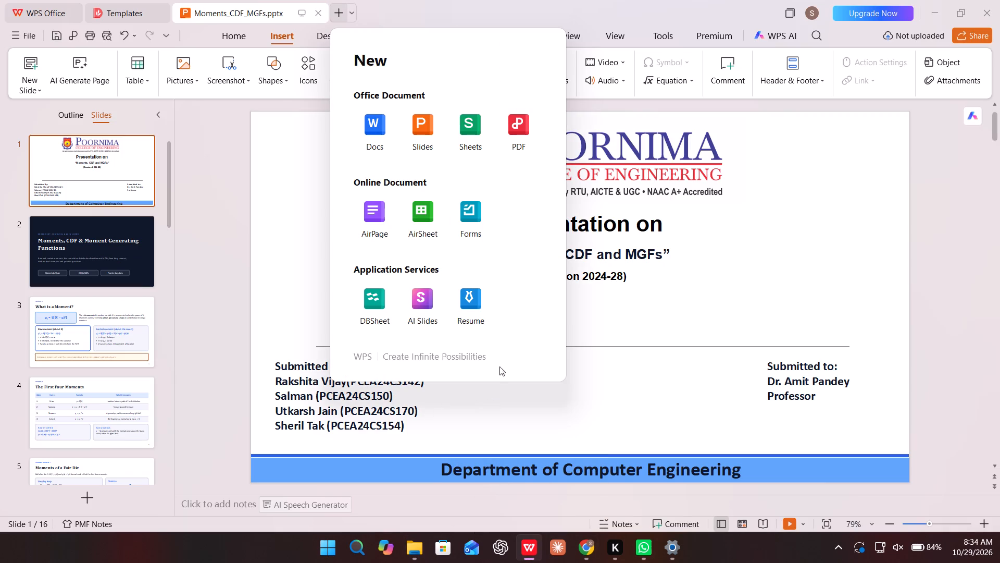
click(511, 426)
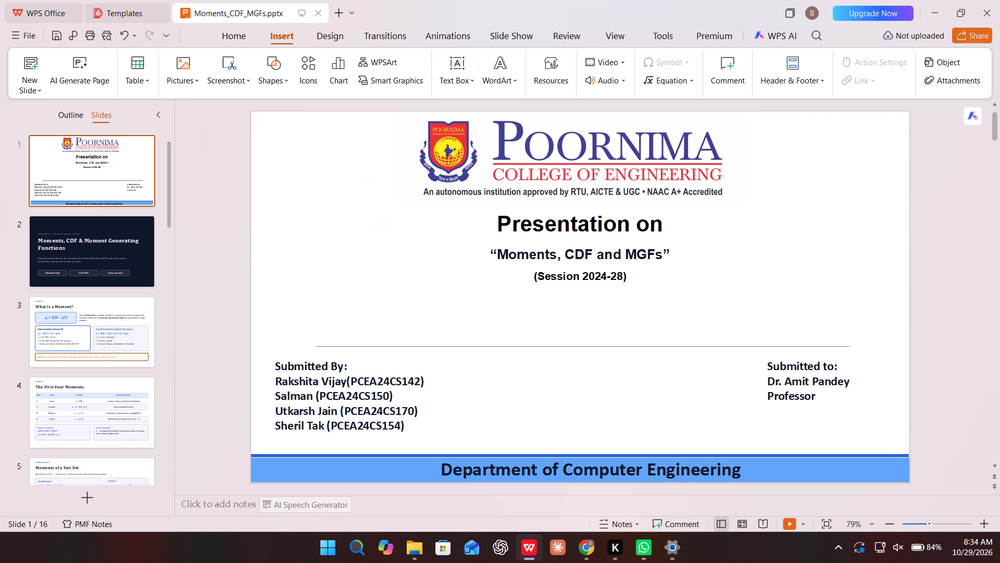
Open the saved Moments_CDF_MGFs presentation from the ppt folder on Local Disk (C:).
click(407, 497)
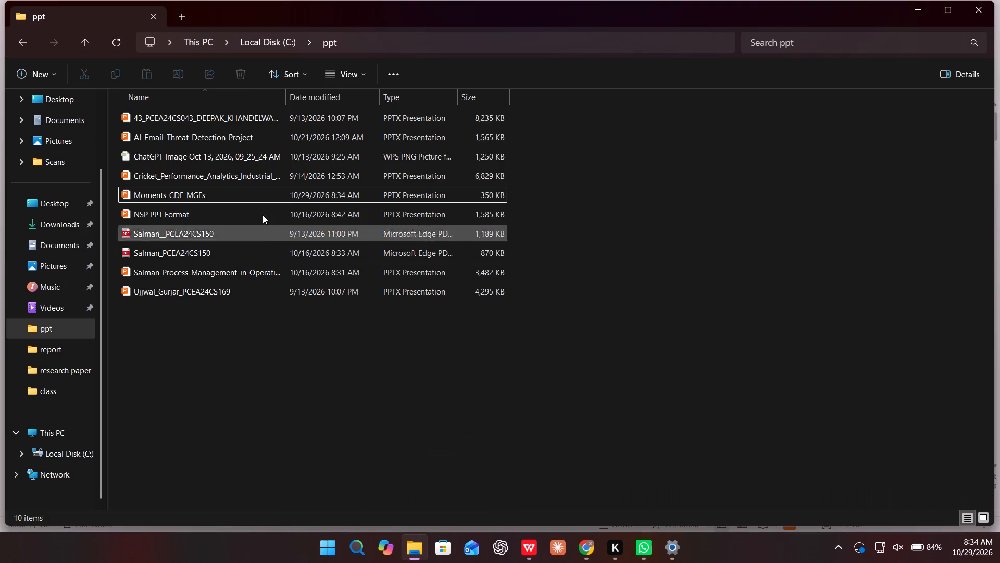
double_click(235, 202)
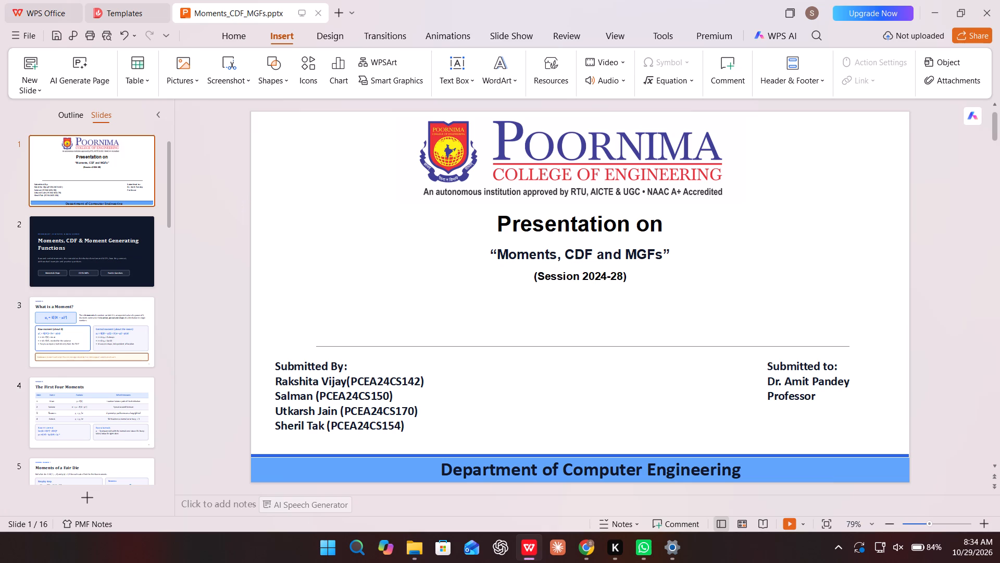
Open the new Slides start page in a separate WPS Office tab.
click(339, 14)
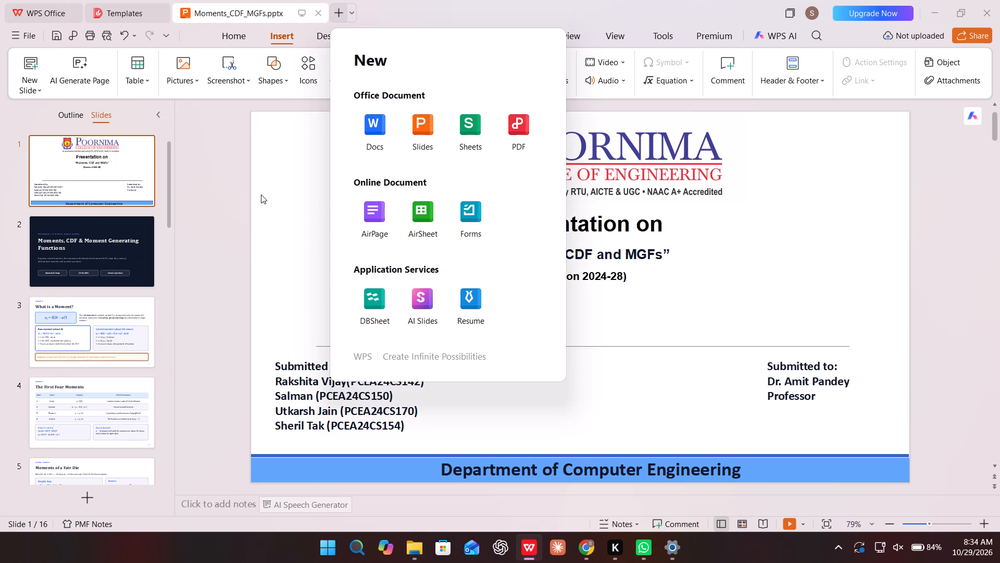
click(427, 139)
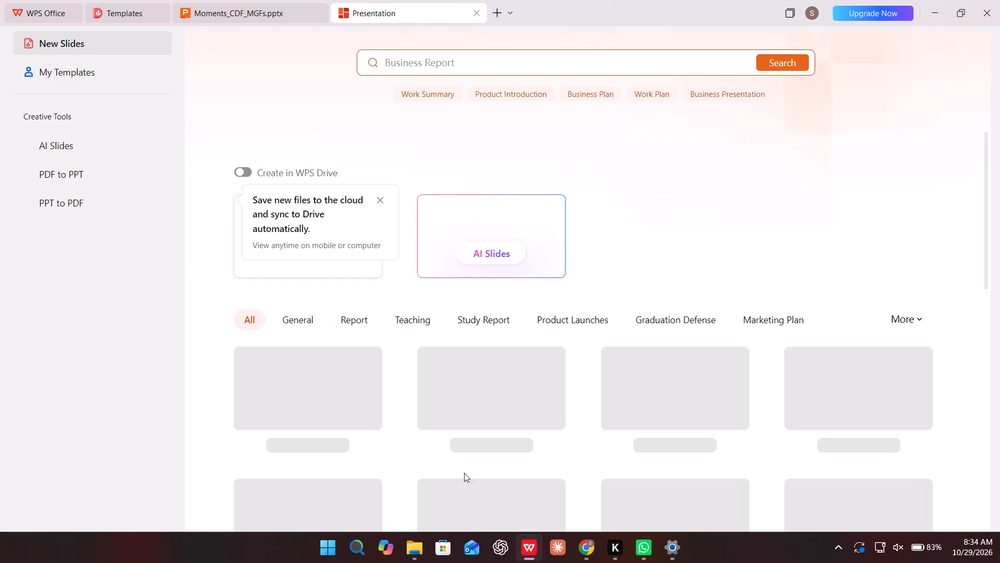
Open Moments_CDF_MGFs again from the ppt folder in File Explorer.
click(393, 482)
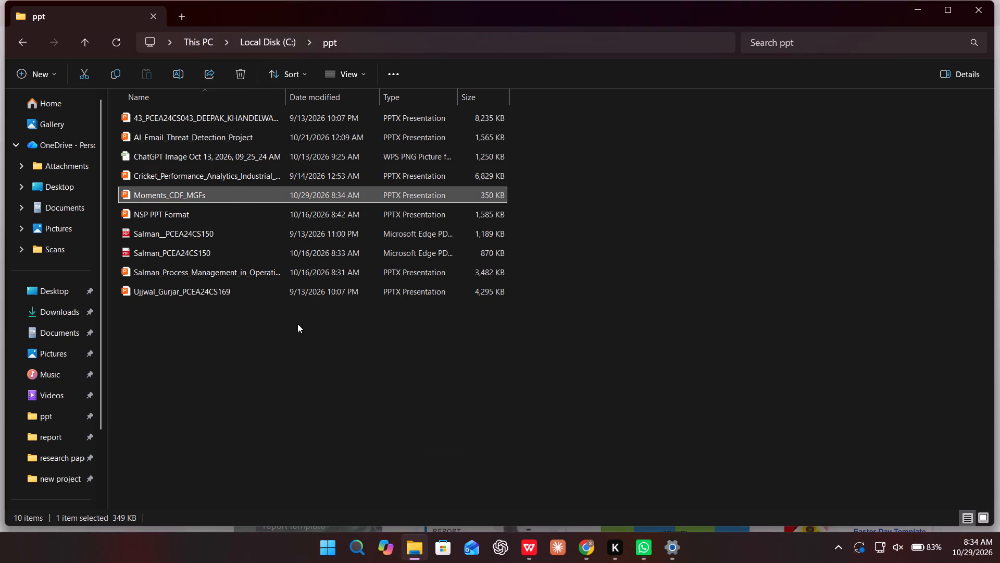
double_click(227, 186)
double_click(228, 189)
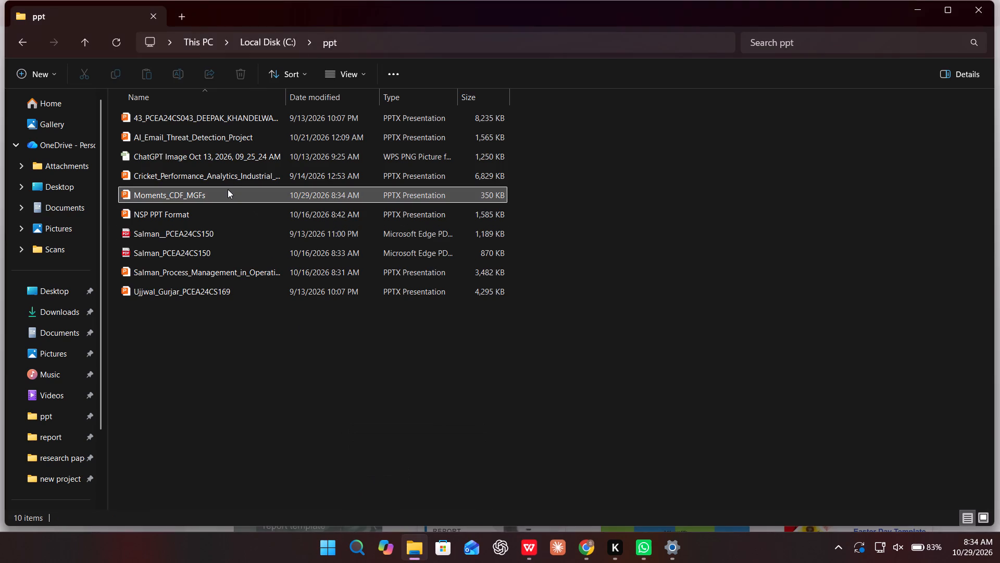
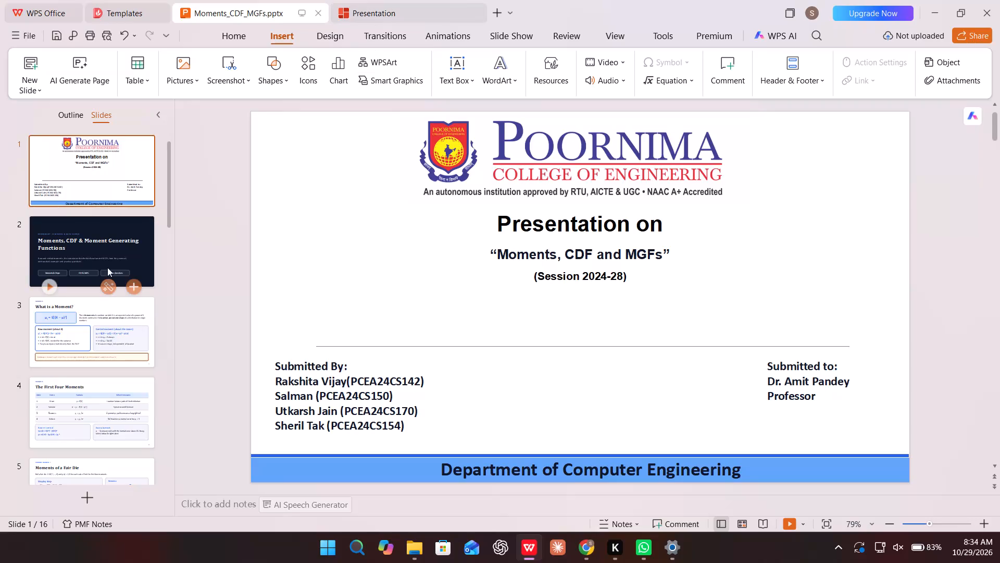
Look through the opening slides of the Moments_CDF_MGFs presentation, including slides 2 and 3.
click(86, 243)
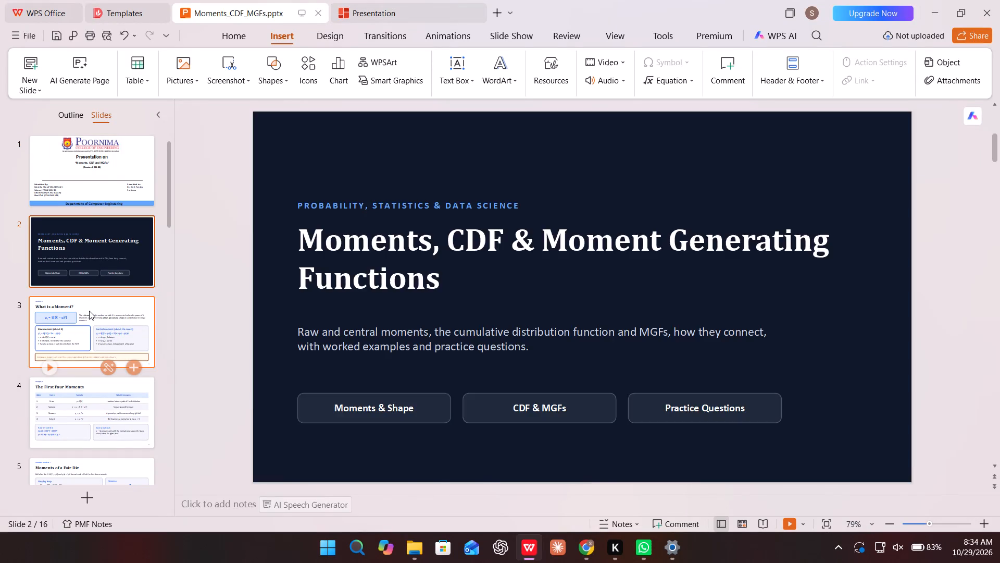
click(89, 311)
scroll(89, 311, down, 13)
scroll(89, 311, up, 9)
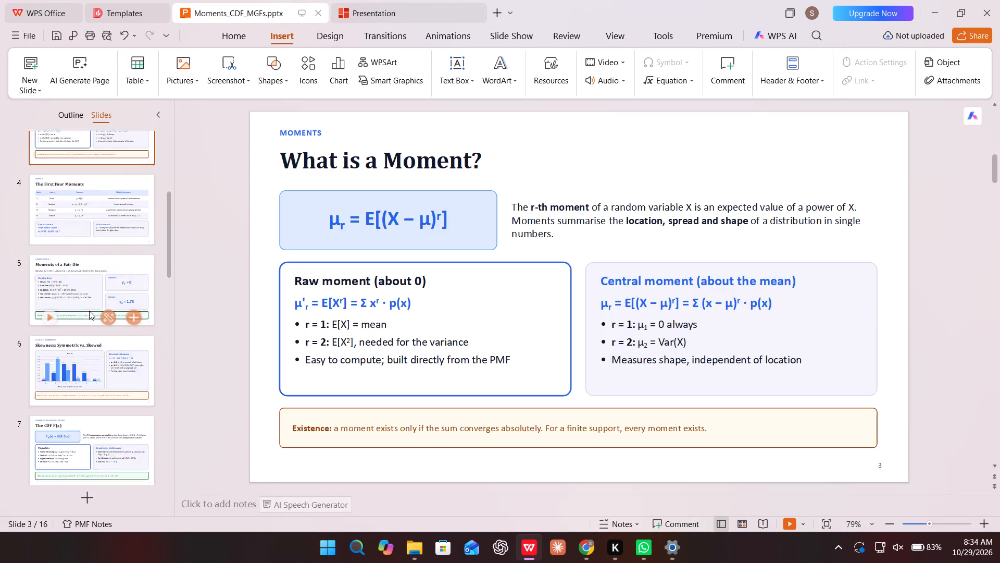
scroll(89, 311, up, 1)
Print all slides with Microsoft Print to PDF, saving the output as moment.pdf in the ppt folder on Local Disk (C:).
click(86, 39)
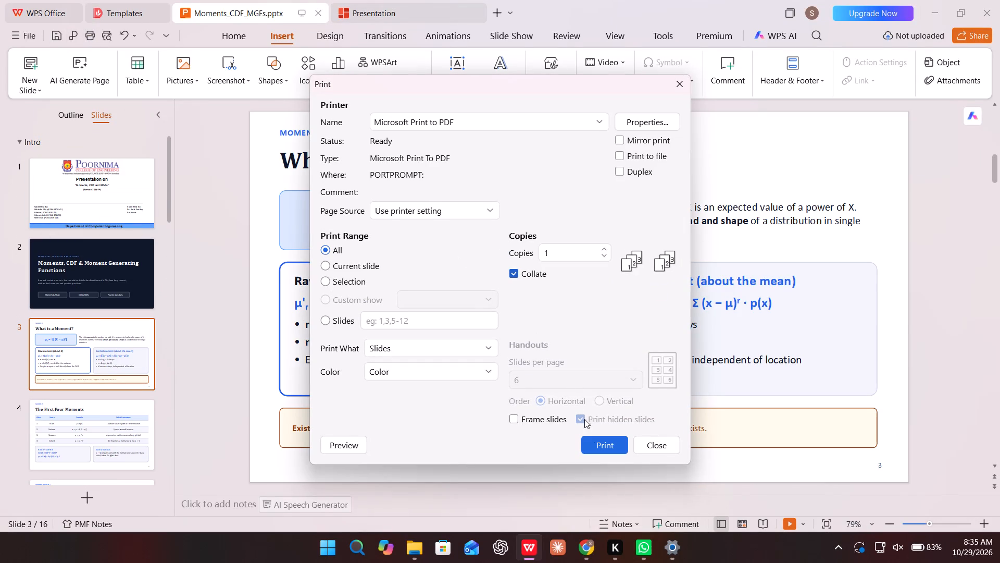
click(597, 446)
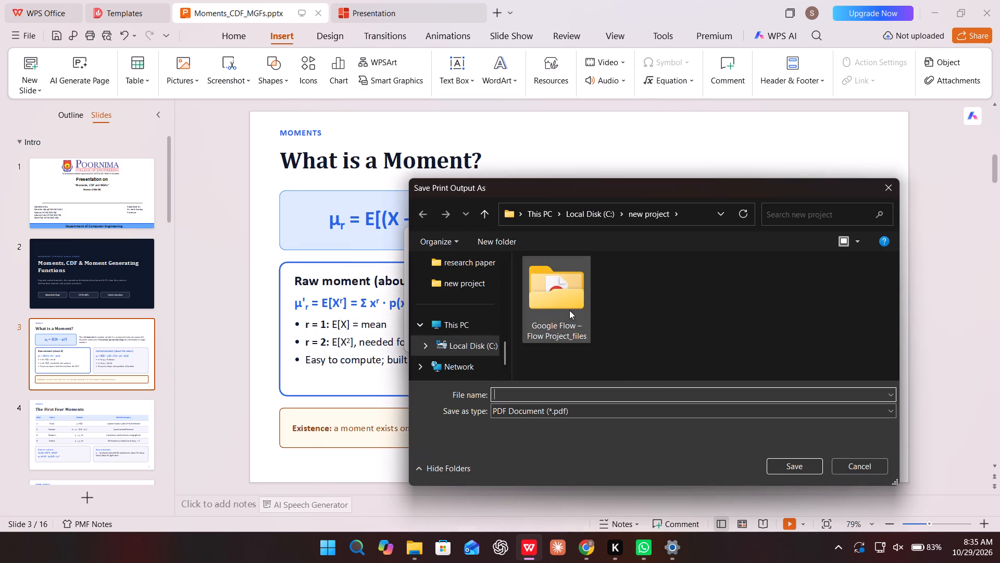
scroll(450, 325, up, 1)
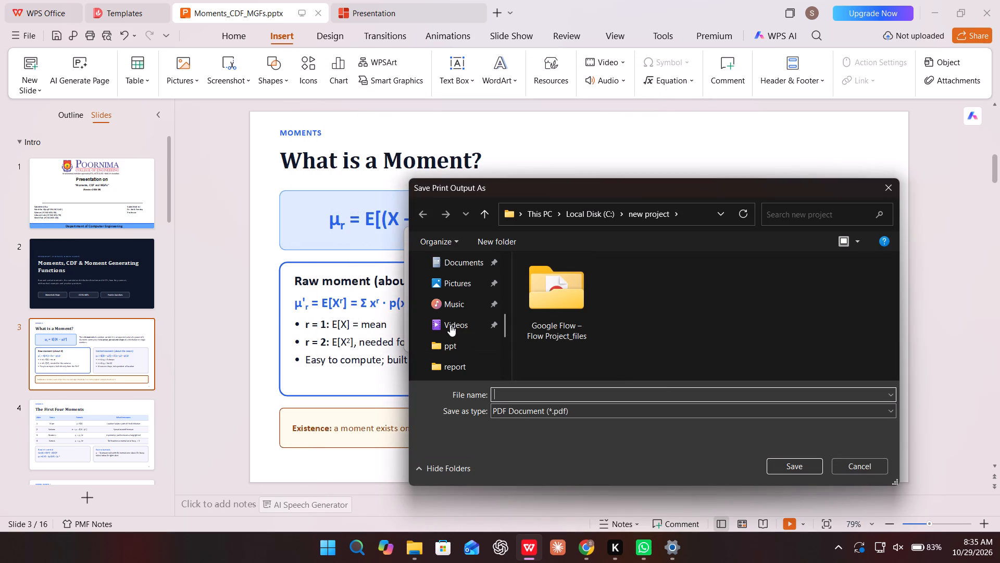
double_click(456, 347)
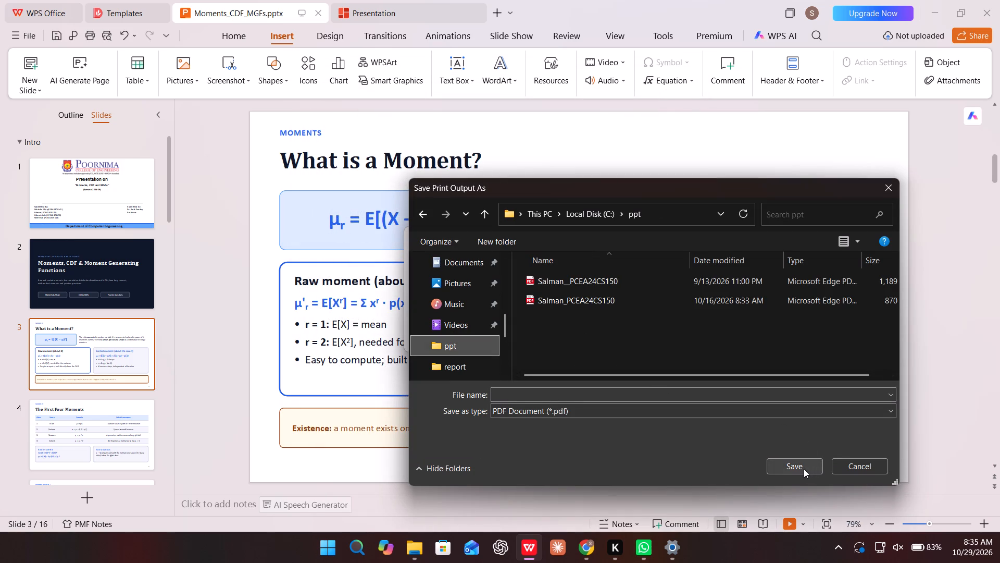
click(804, 469)
click(804, 469)
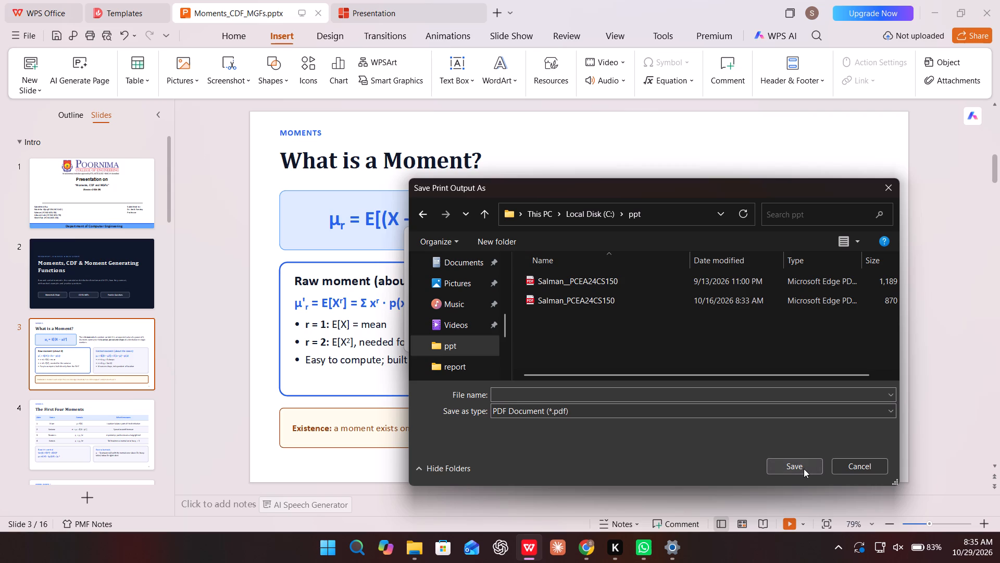
triple_click(804, 469)
click(804, 469)
drag(804, 469, 524, 395)
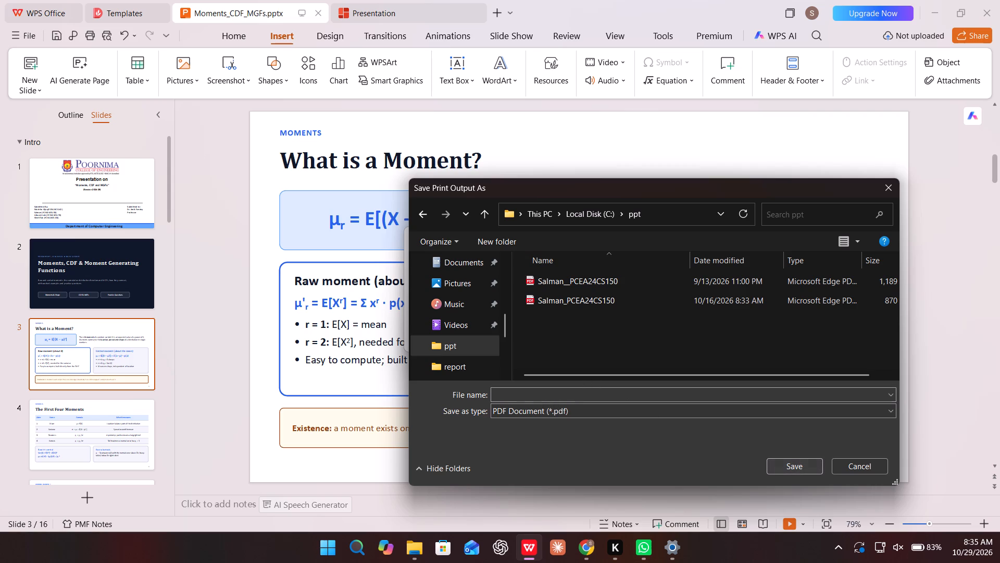
click(524, 395)
text(moment)
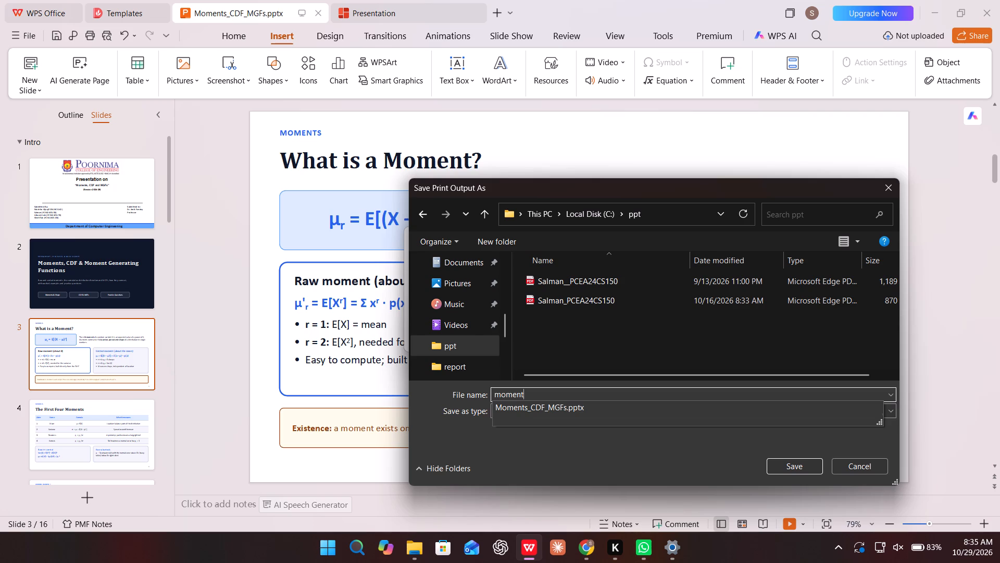
text(.pf)
key(BackSpace)
text(df)
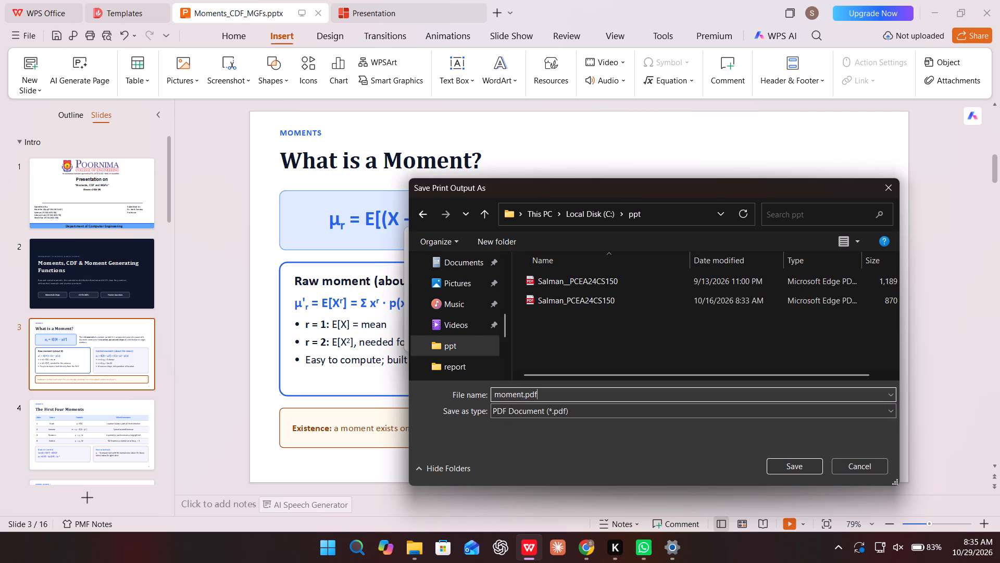
key(Return)
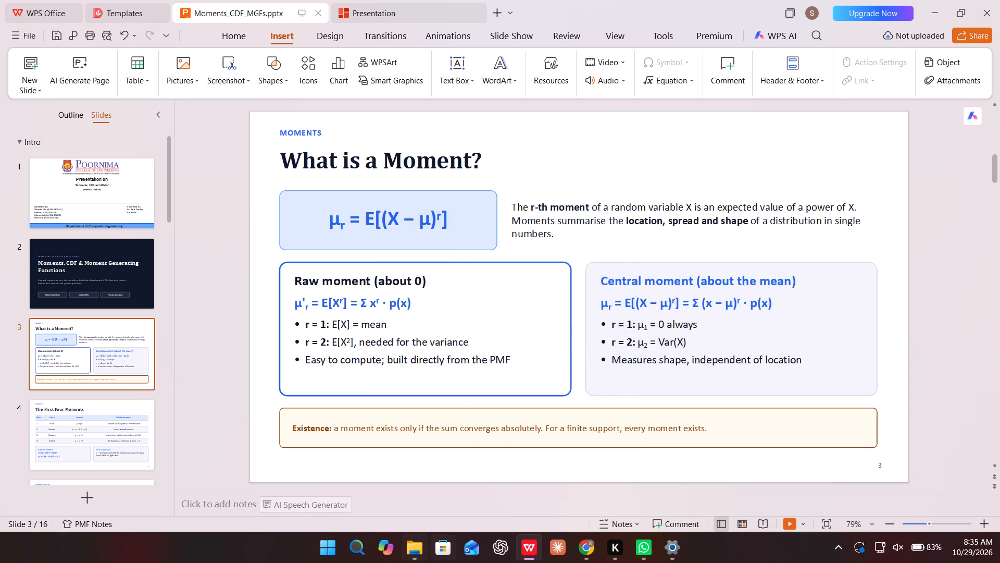
Switch to File Explorer and close the open Presentation start page and Moments_CDF_MGFs.pptx windows.
click(420, 484)
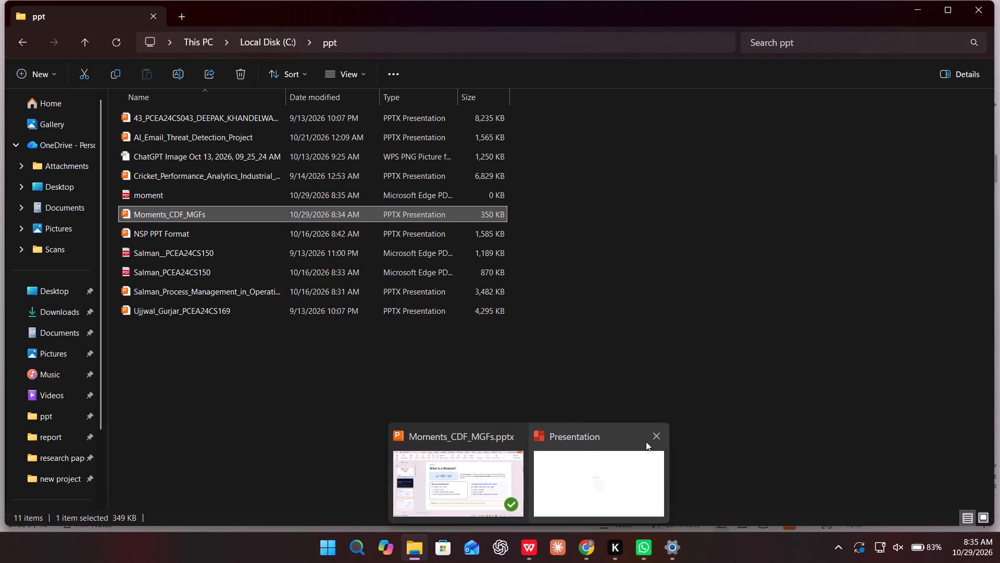
click(651, 442)
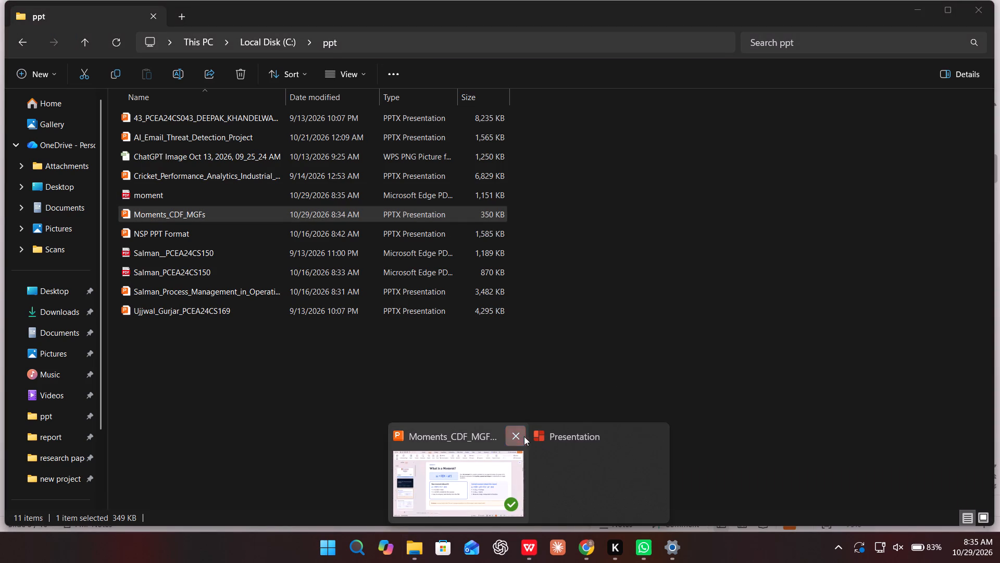
click(518, 436)
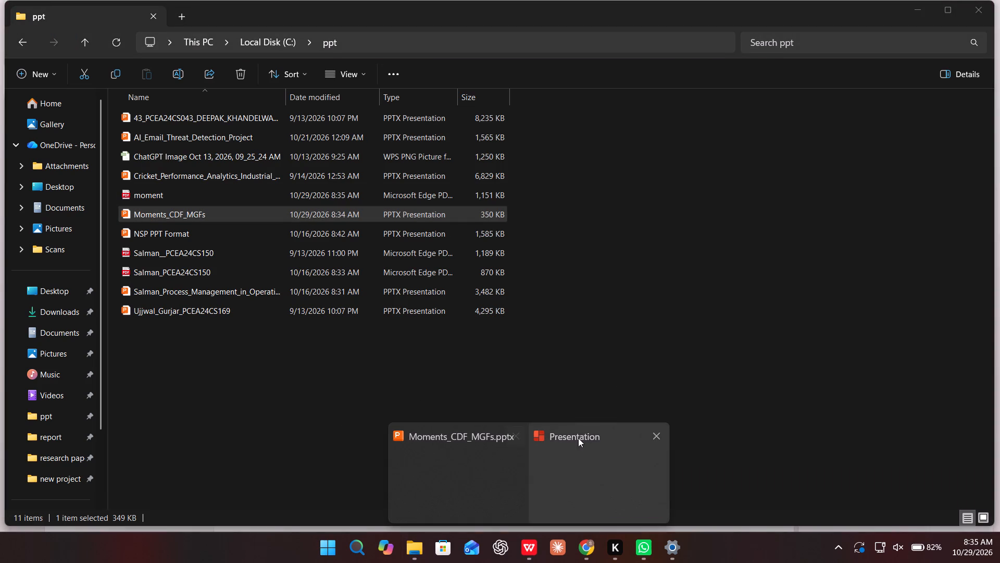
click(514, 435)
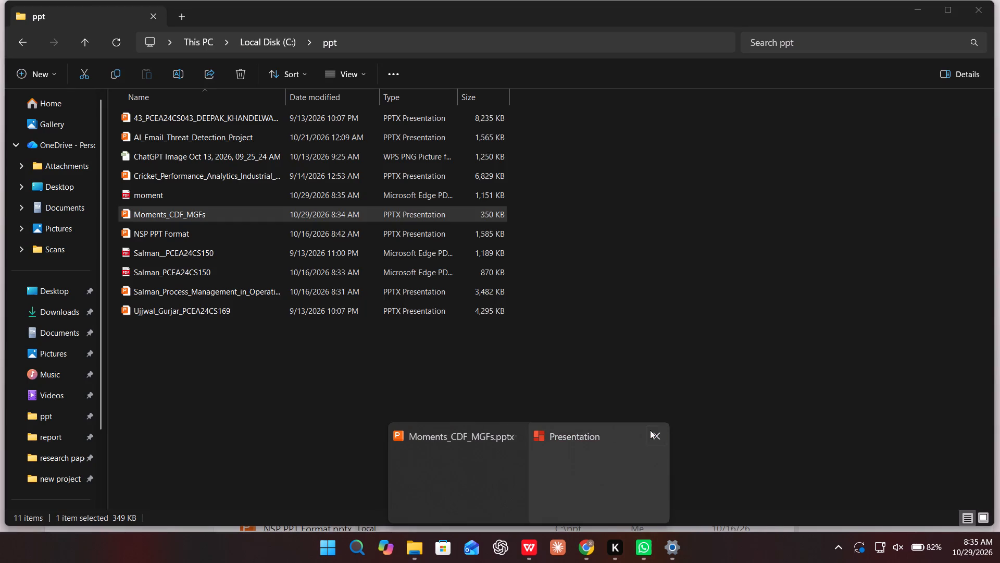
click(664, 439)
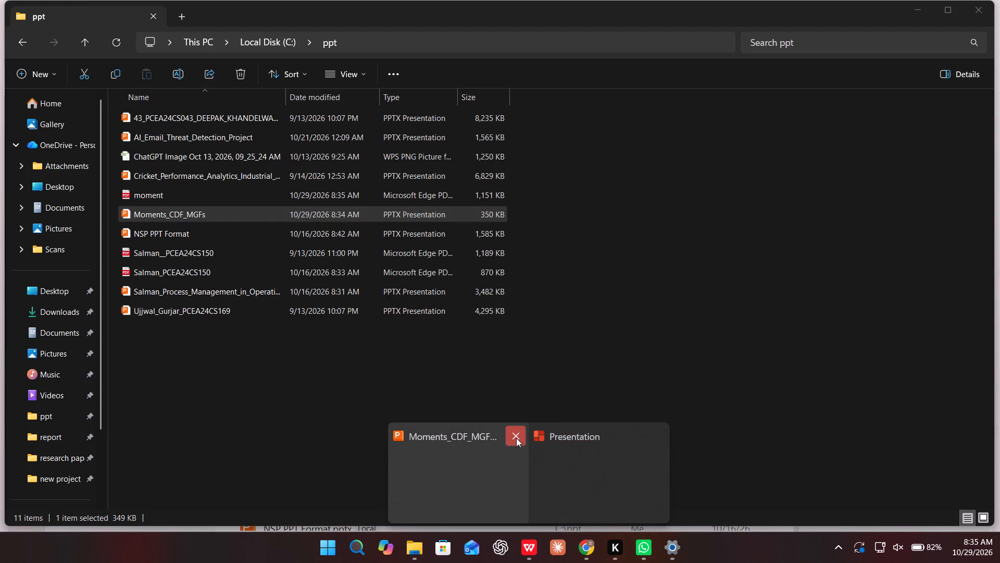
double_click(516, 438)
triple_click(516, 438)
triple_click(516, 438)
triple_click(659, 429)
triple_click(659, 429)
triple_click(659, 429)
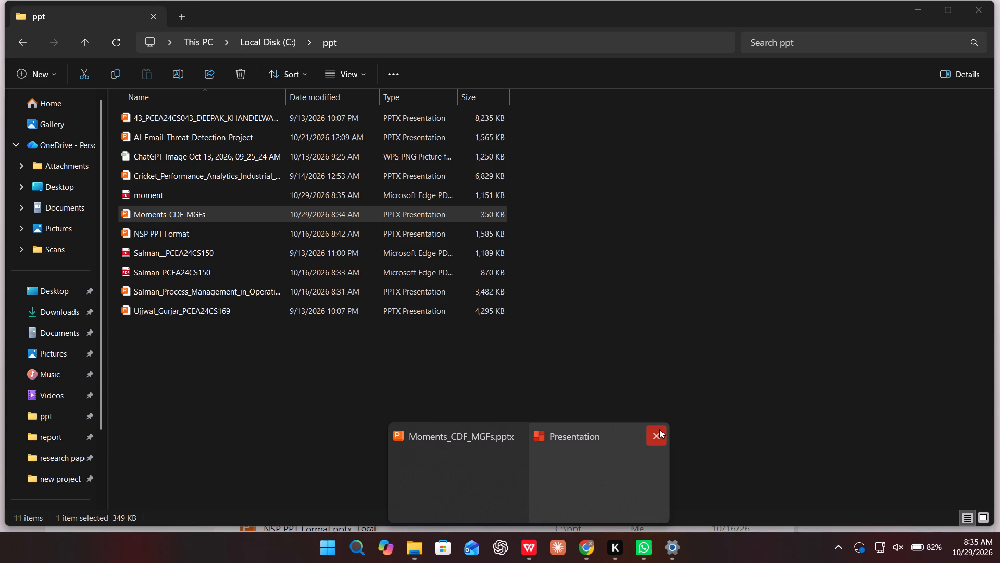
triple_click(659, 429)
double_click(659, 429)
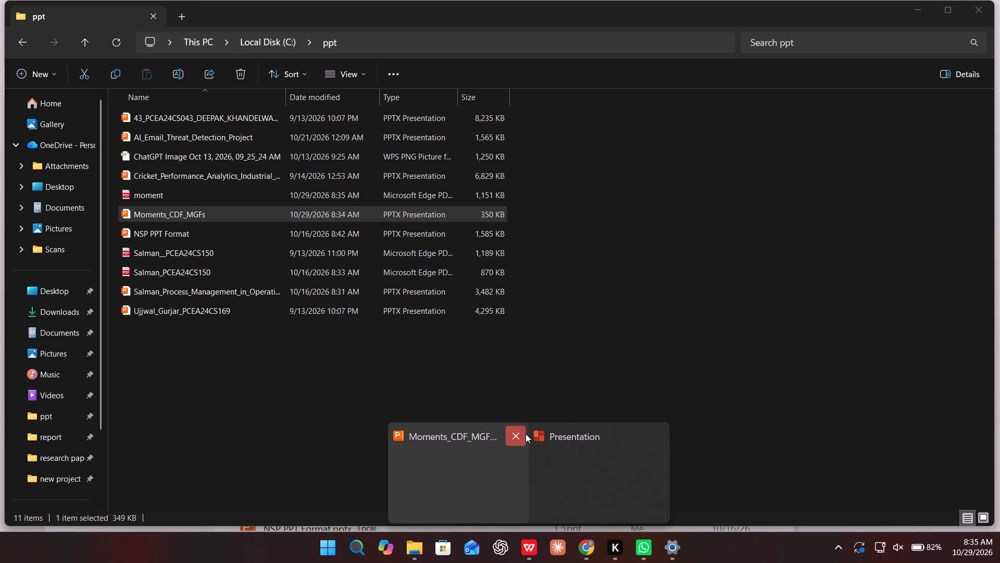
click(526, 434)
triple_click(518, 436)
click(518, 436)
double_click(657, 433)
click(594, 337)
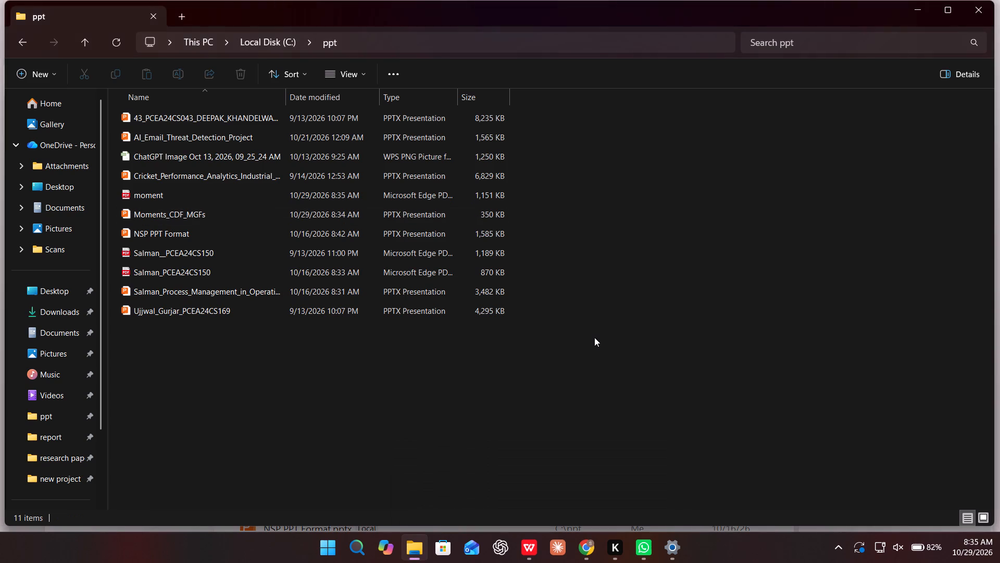
Open the Moments_CDF_MGFs presentation from the ppt folder.
double_click(249, 213)
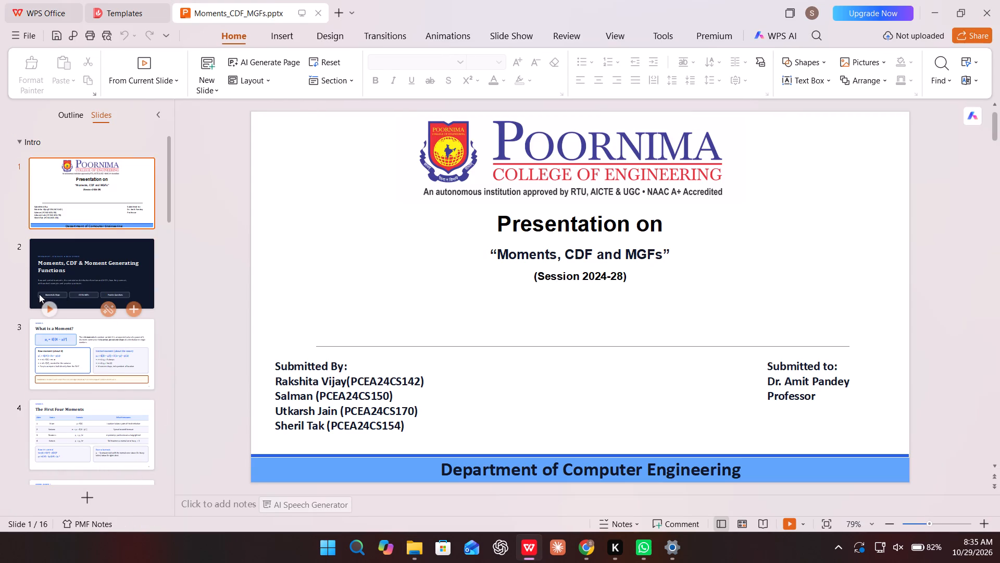
Review the reopened presentation, examining slide 2, the thank-you slide 16 and the Solutions slide 15.
click(93, 284)
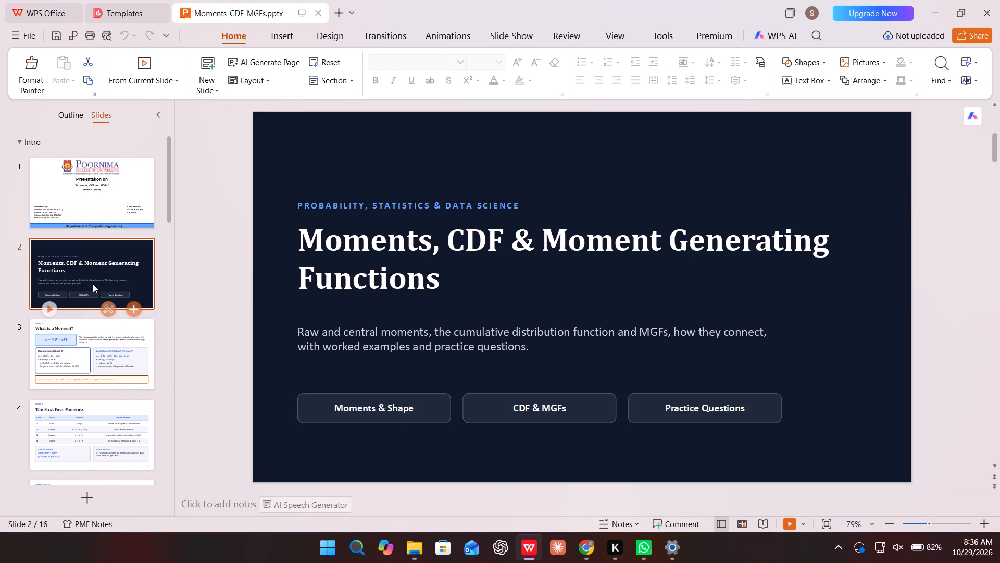
scroll(90, 366, down, 18)
click(84, 322)
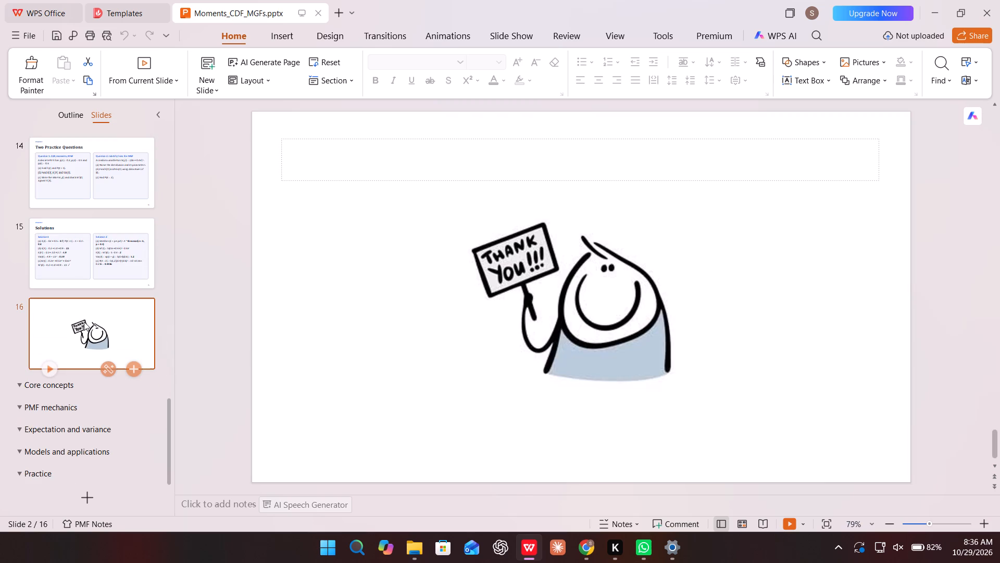
scroll(69, 224, up, 5)
scroll(69, 224, down, 10)
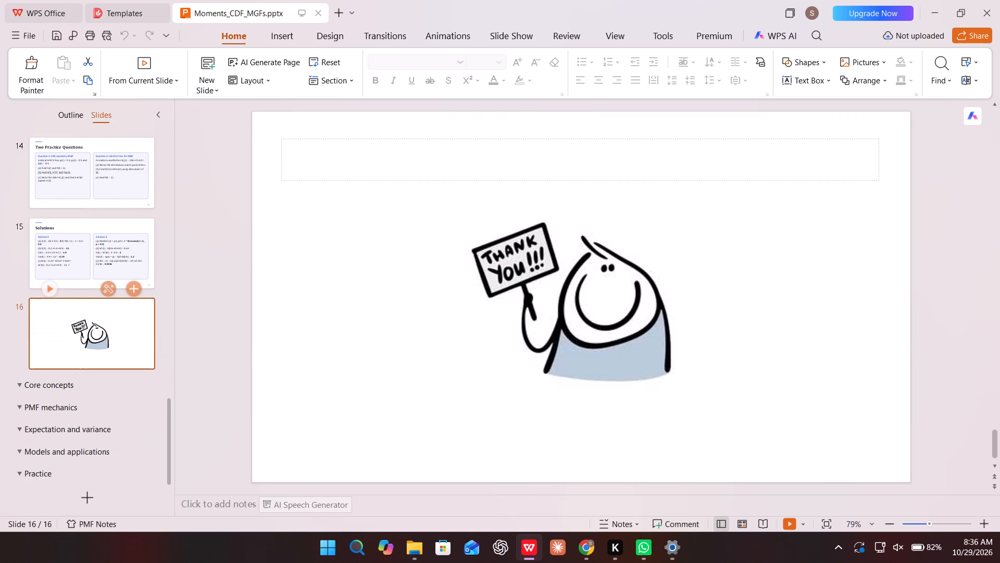
click(336, 166)
click(344, 258)
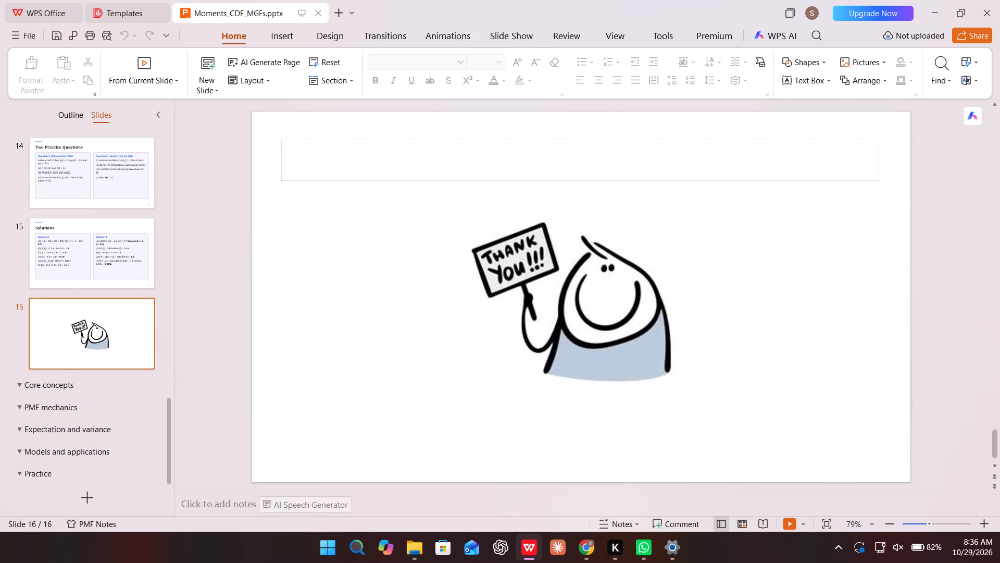
click(72, 274)
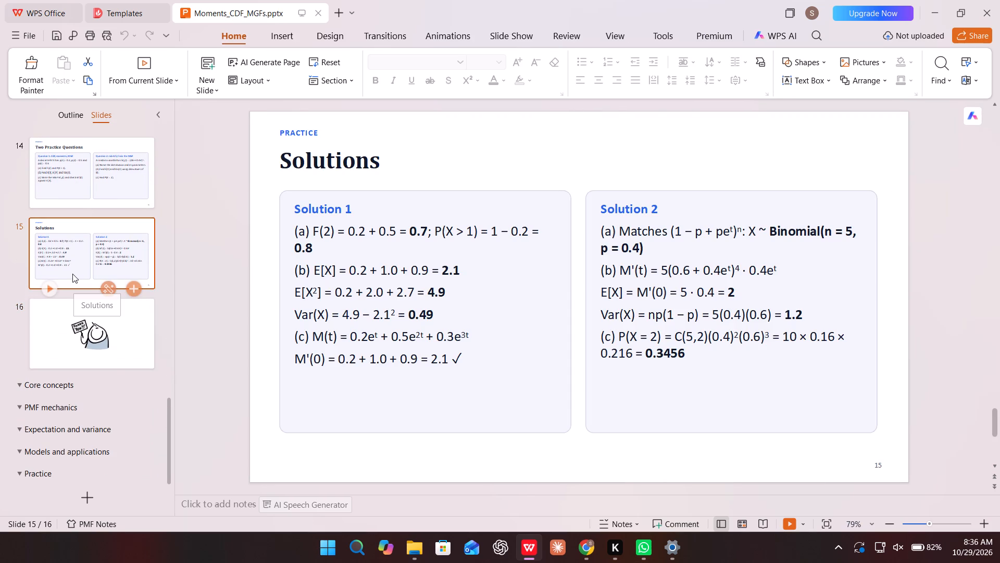
click(78, 228)
scroll(78, 228, up, 9)
scroll(78, 228, right, 1)
scroll(78, 228, up, 2)
scroll(78, 228, right, 2)
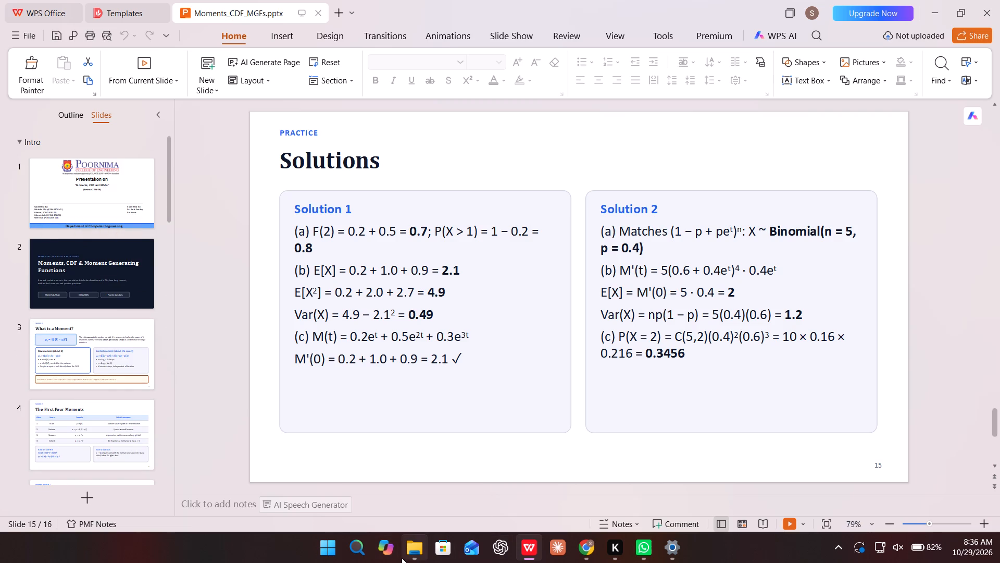
Switch to File Explorer and open moment.pdf from the ppt folder in Microsoft Edge, for this time only.
click(412, 488)
double_click(204, 191)
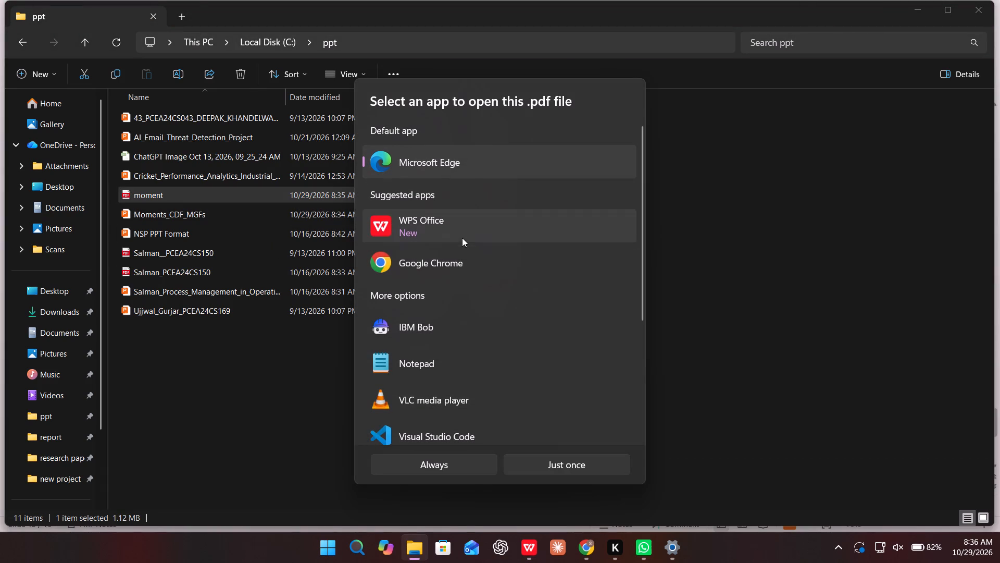
click(568, 460)
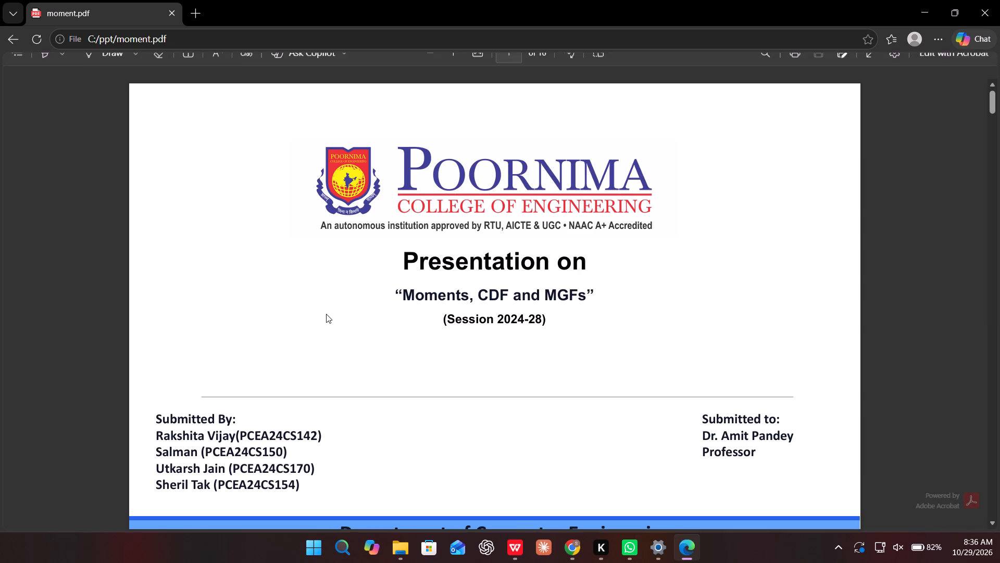
Review the exported moment.pdf from the title page through to the thank-you page 16, examining the title page's layout and submission details.
scroll(326, 314, down, 7)
scroll(326, 314, down, 18)
scroll(326, 314, down, 3)
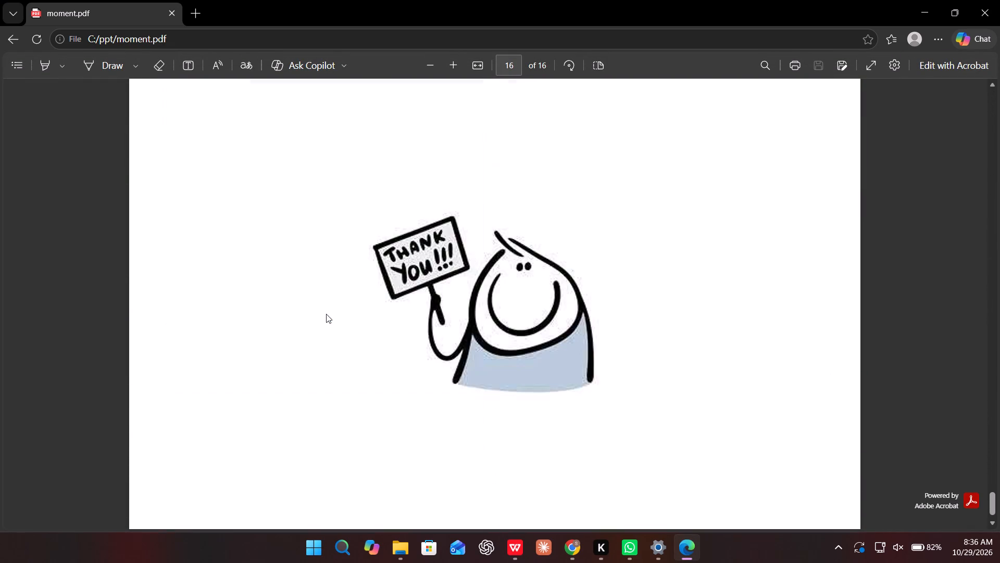
scroll(326, 314, up, 13)
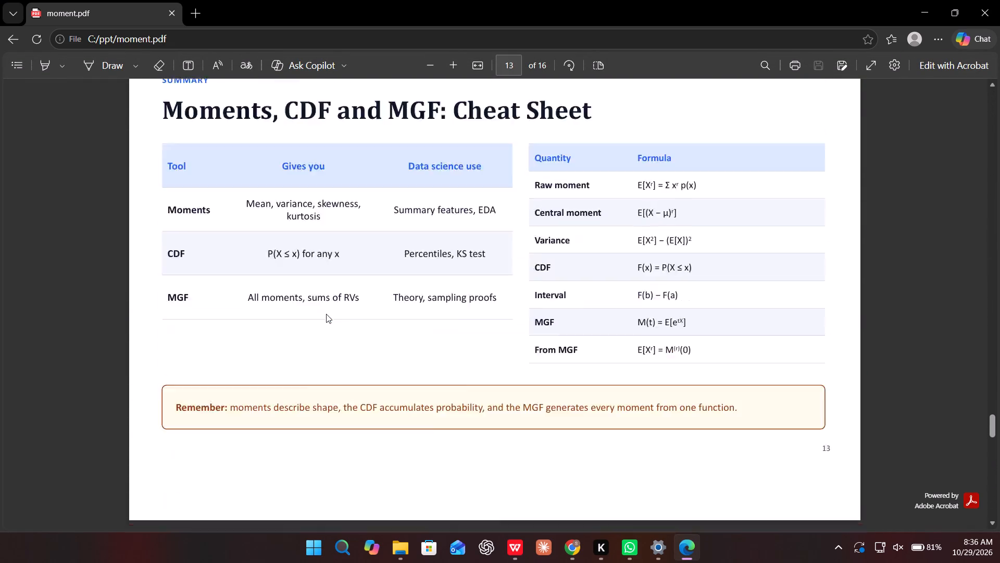
scroll(326, 314, up, 13)
scroll(326, 314, down, 1)
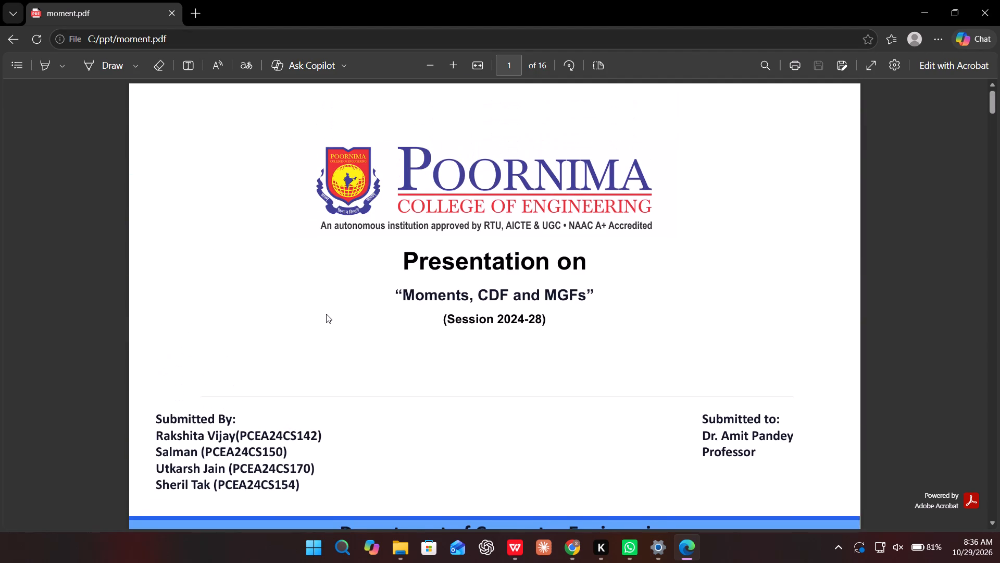
scroll(326, 314, down, 1)
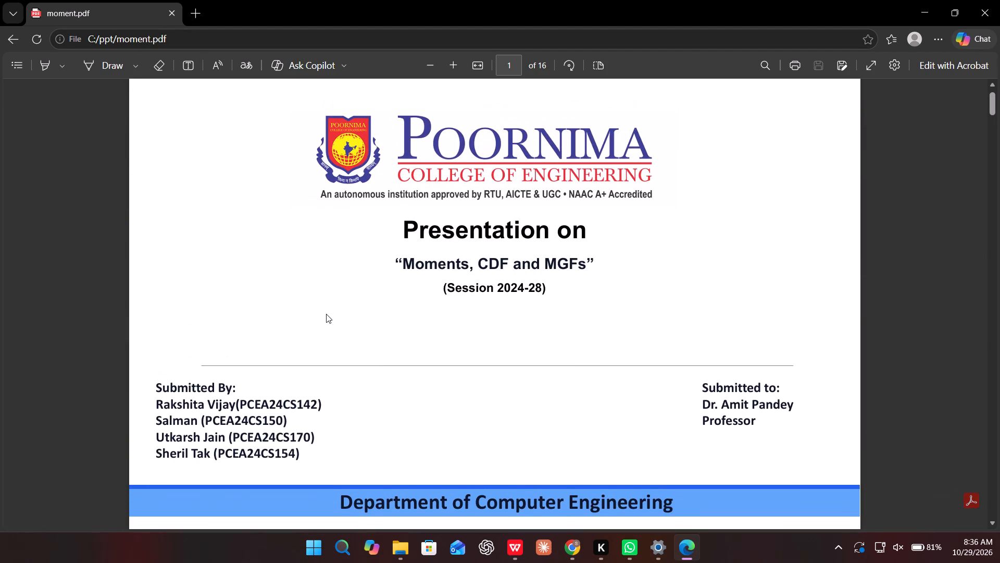
scroll(326, 314, down, 1)
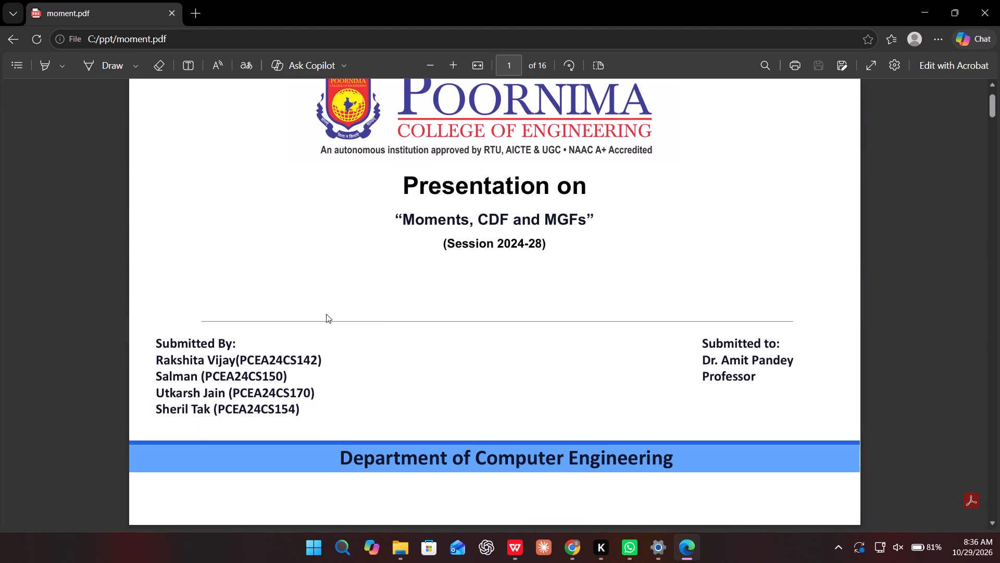
scroll(326, 314, down, 4)
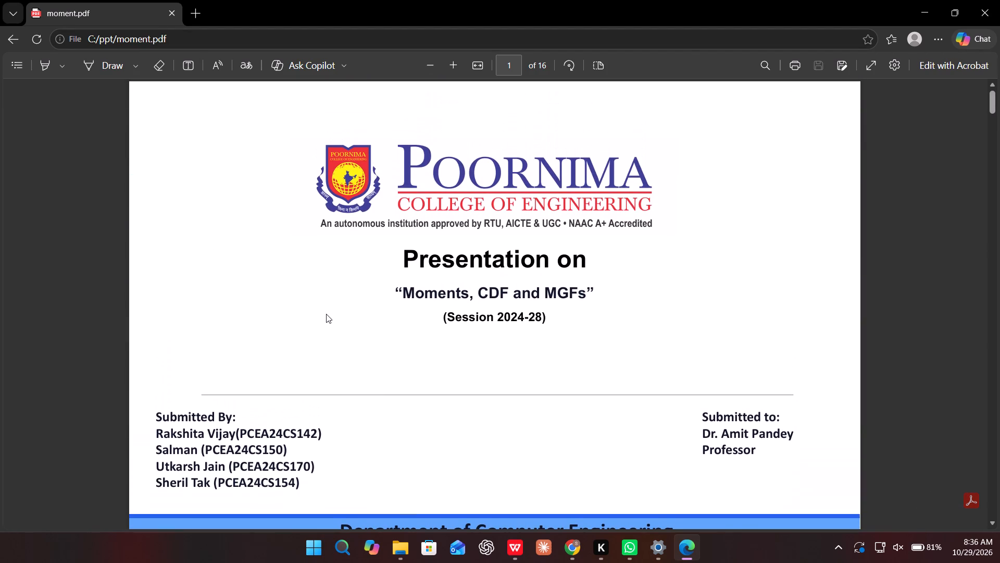
scroll(326, 314, down, 15)
scroll(326, 314, down, 10)
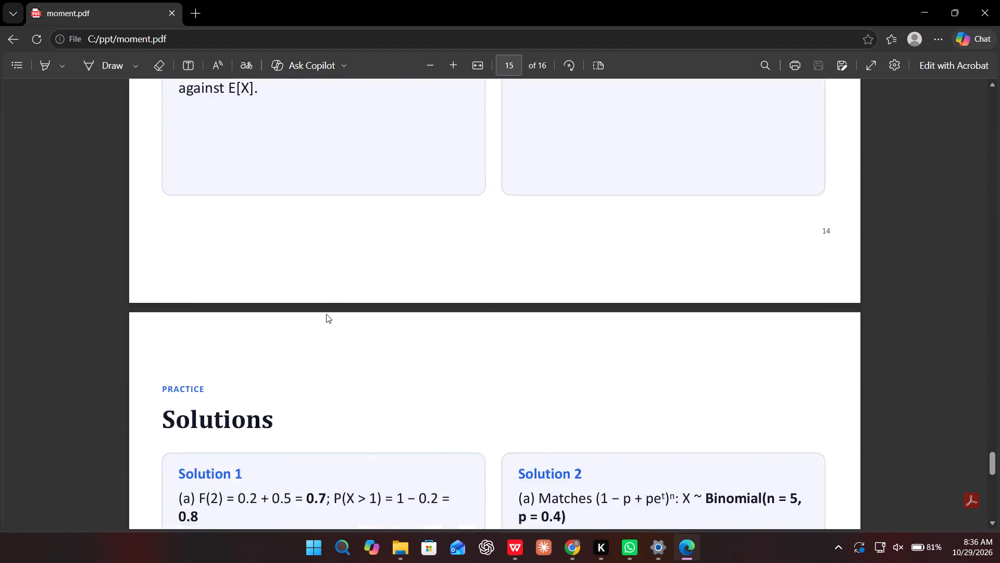
scroll(326, 314, down, 12)
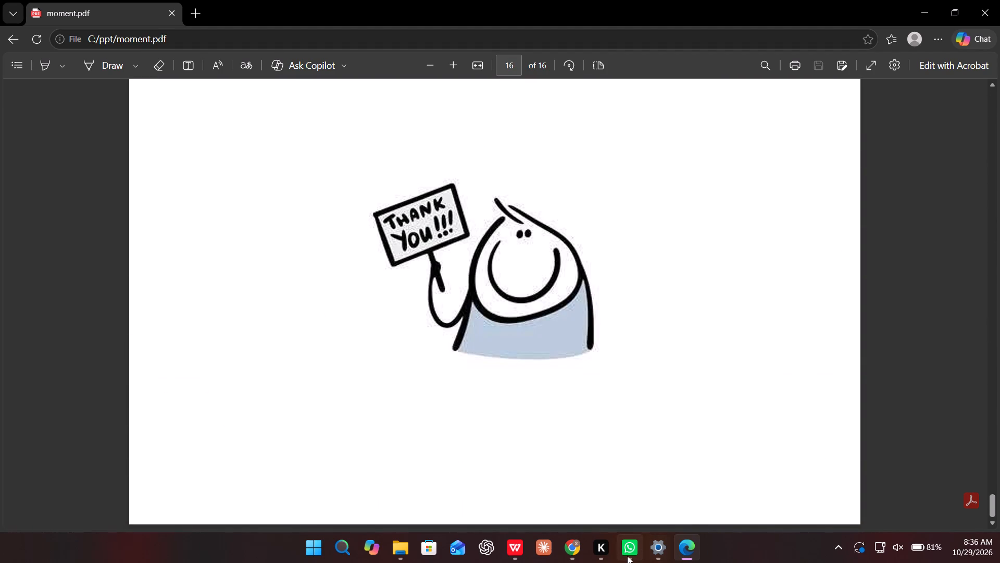